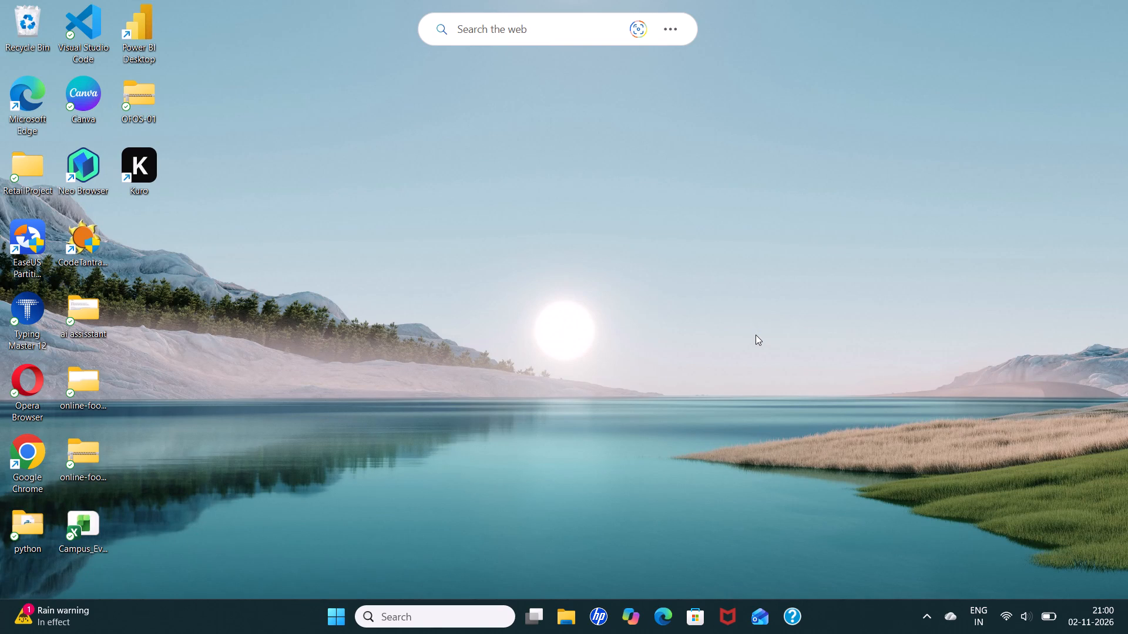
# Open Google Chrome in a maximized window and go to the AWS Academy course page at awsacademy.instructure.com/courses/178025.
pyautogui.doubleClick(34, 453)
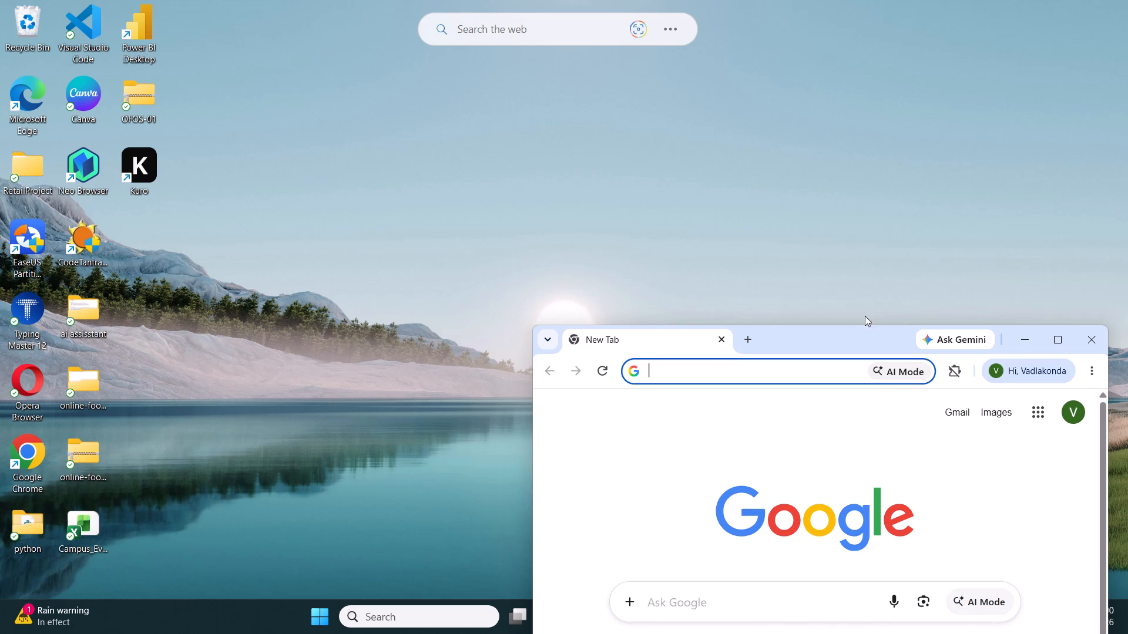
pyautogui.click(1060, 332)
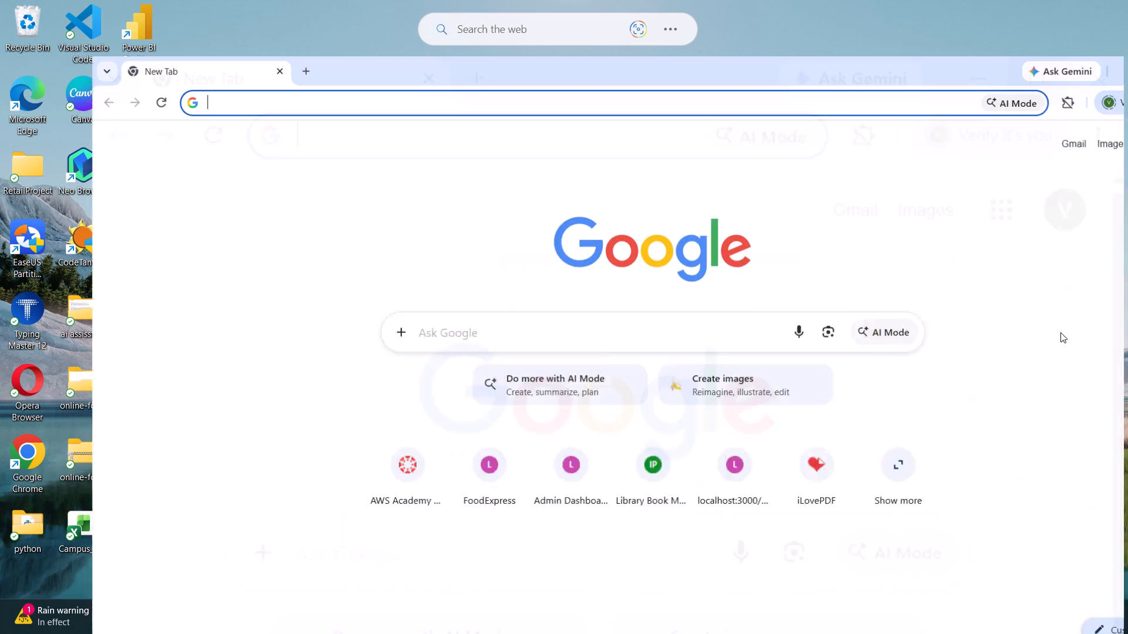
pyautogui.write('aws')
pyautogui.press('Return')
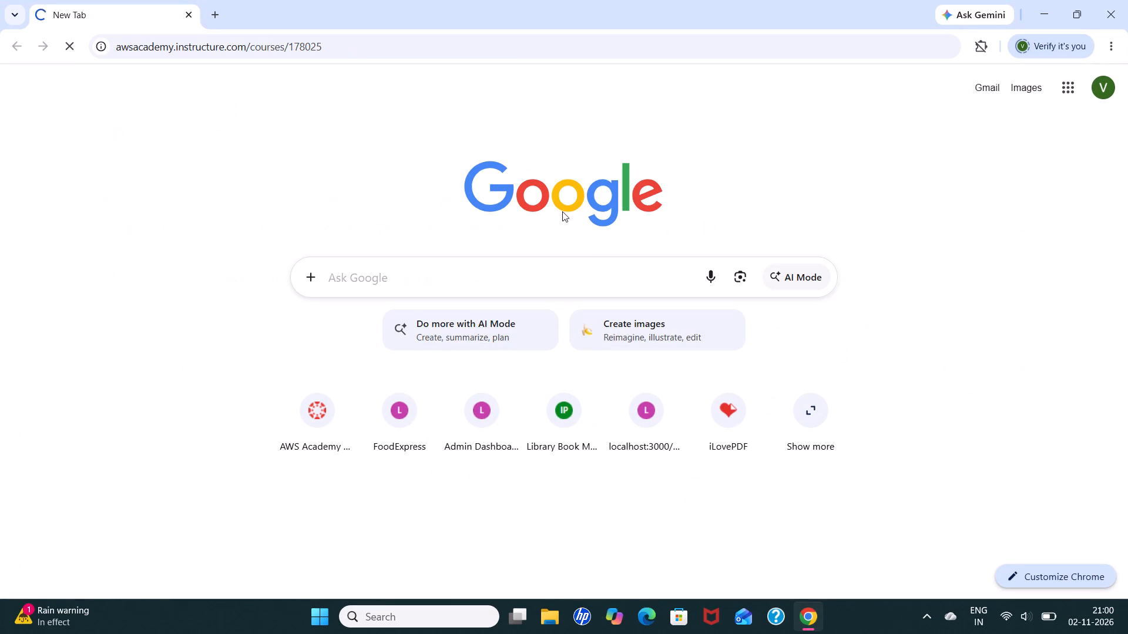
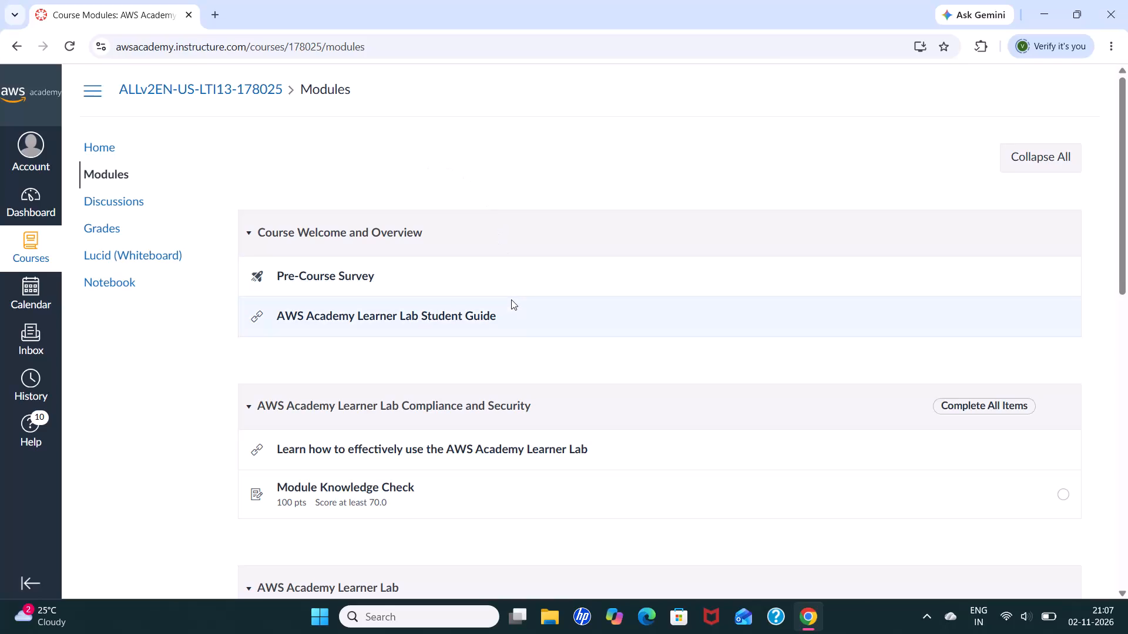
# Open the Launch AWS Academy Learner Lab item in the course modules and start the lab.
pyautogui.scroll(-4, 511, 299)
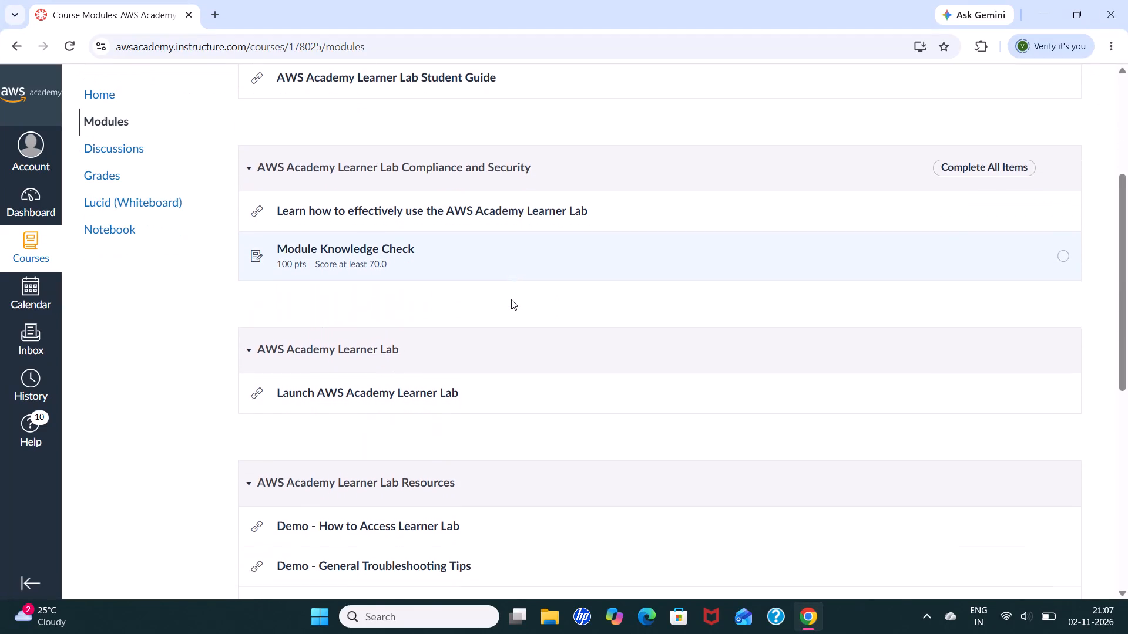
pyautogui.scroll(-2, 511, 299)
pyautogui.click(416, 282)
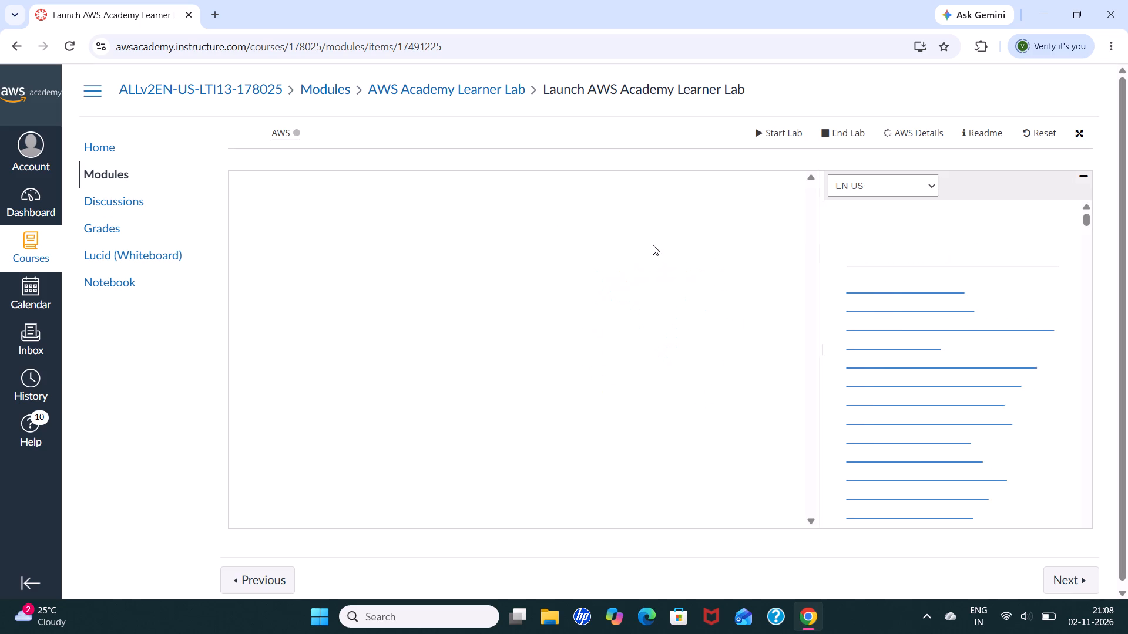
pyautogui.click(767, 135)
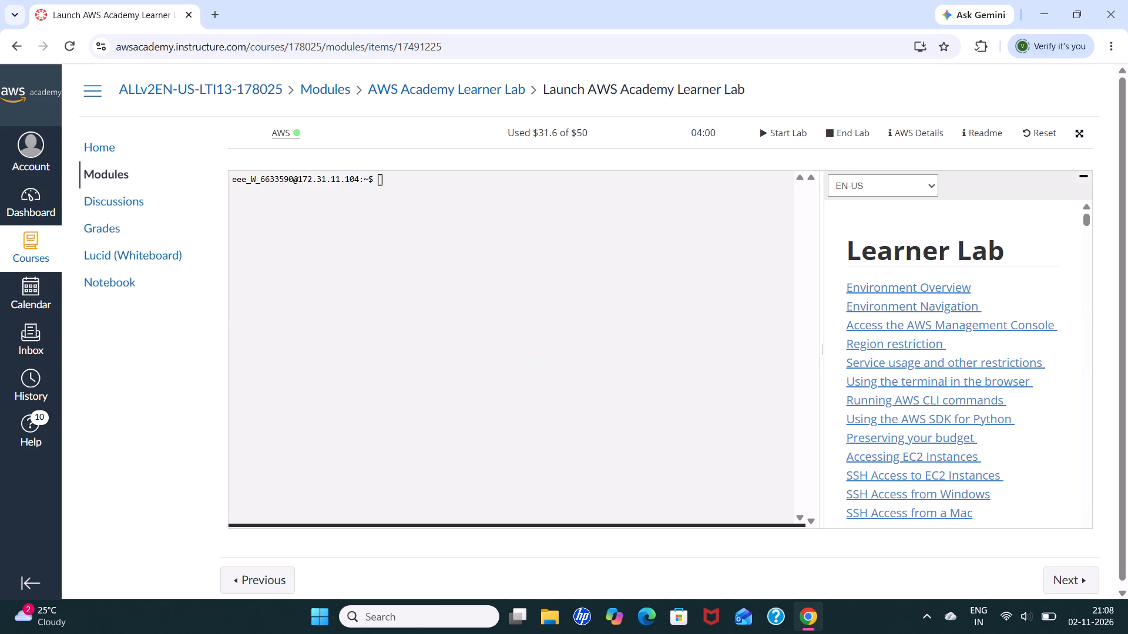
# Open the AWS Management Console from the running Learner Lab.
pyautogui.click(281, 131)
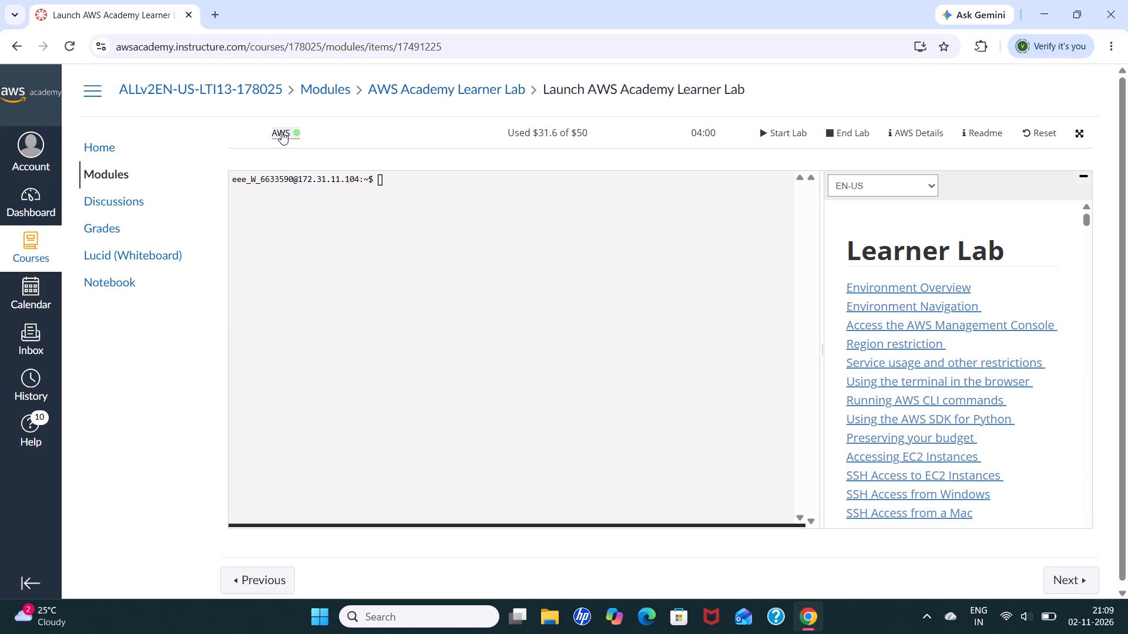
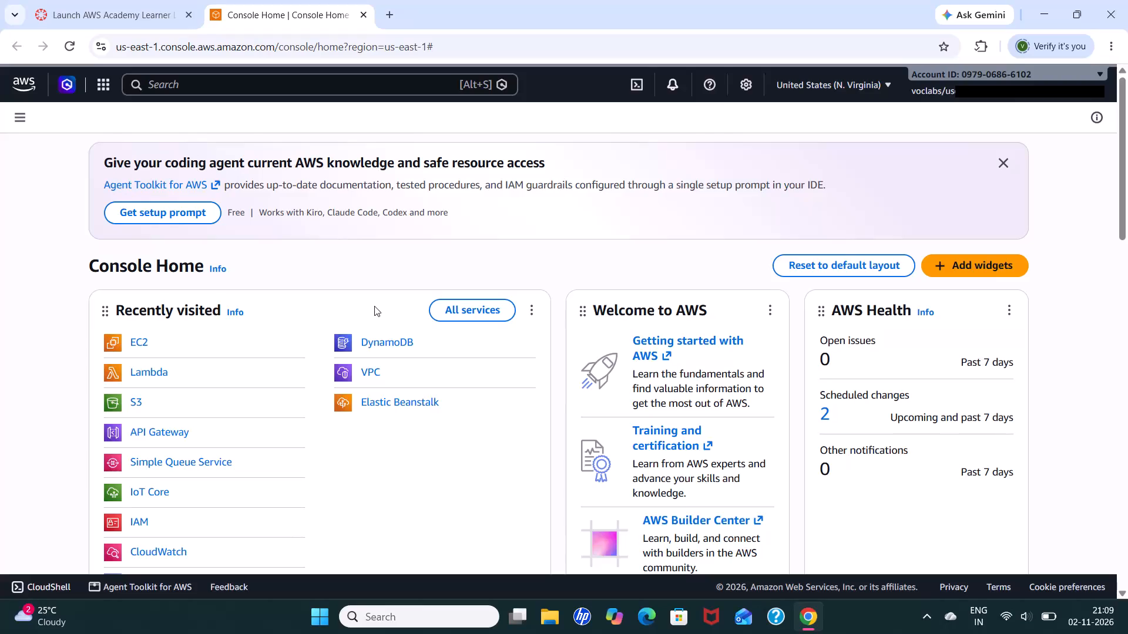
# Search the AWS services for "iot" and open IoT Core.
pyautogui.click(230, 86)
pyautogui.write('iot')
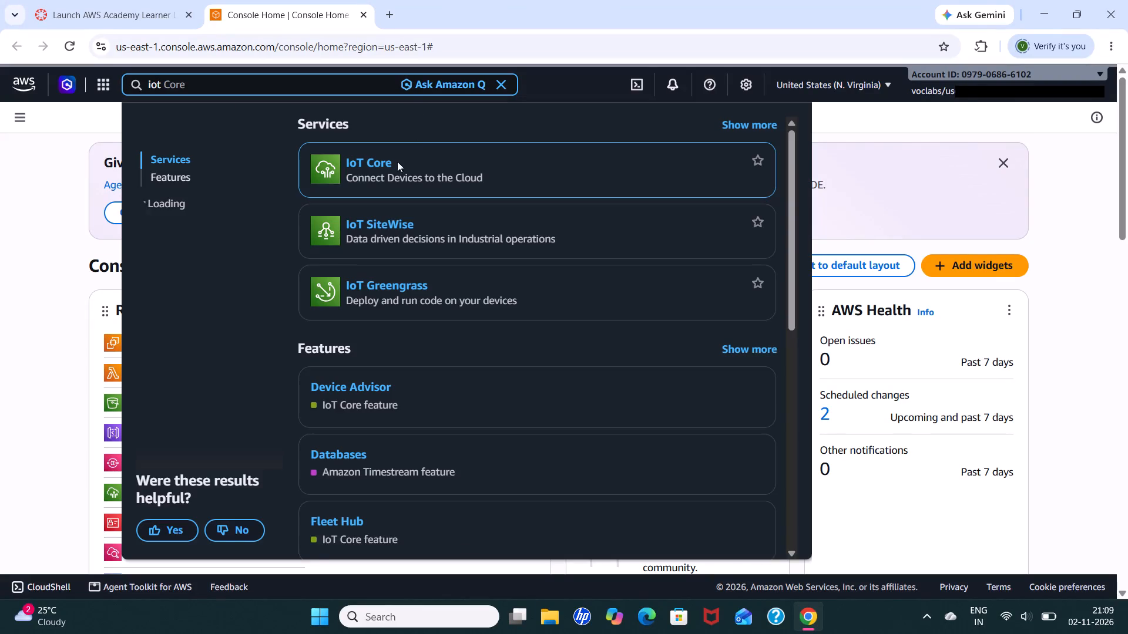
pyautogui.click(372, 165)
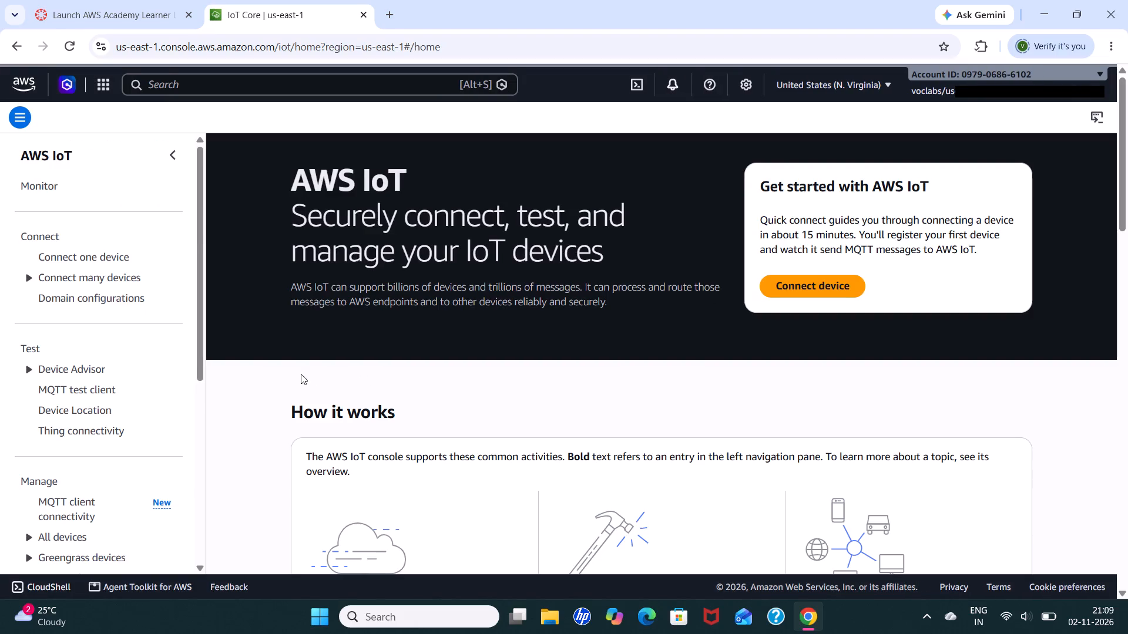
# Open the list of certificates in the Security section of AWS IoT.
pyautogui.scroll(-3, 120, 405)
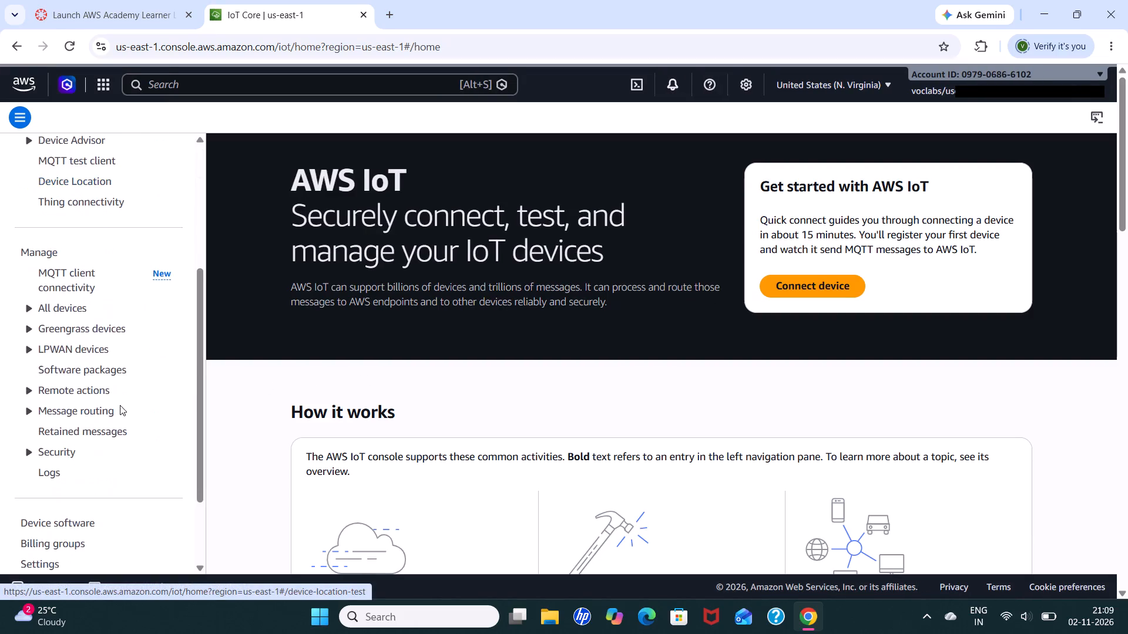
pyautogui.scroll(-3, 120, 405)
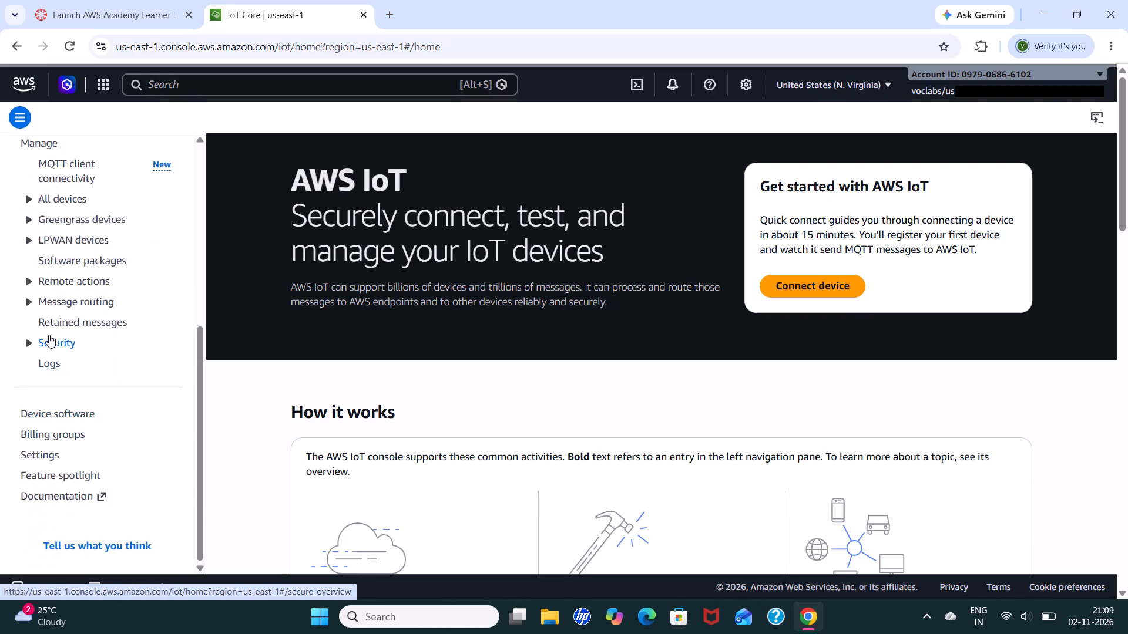
pyautogui.click(49, 335)
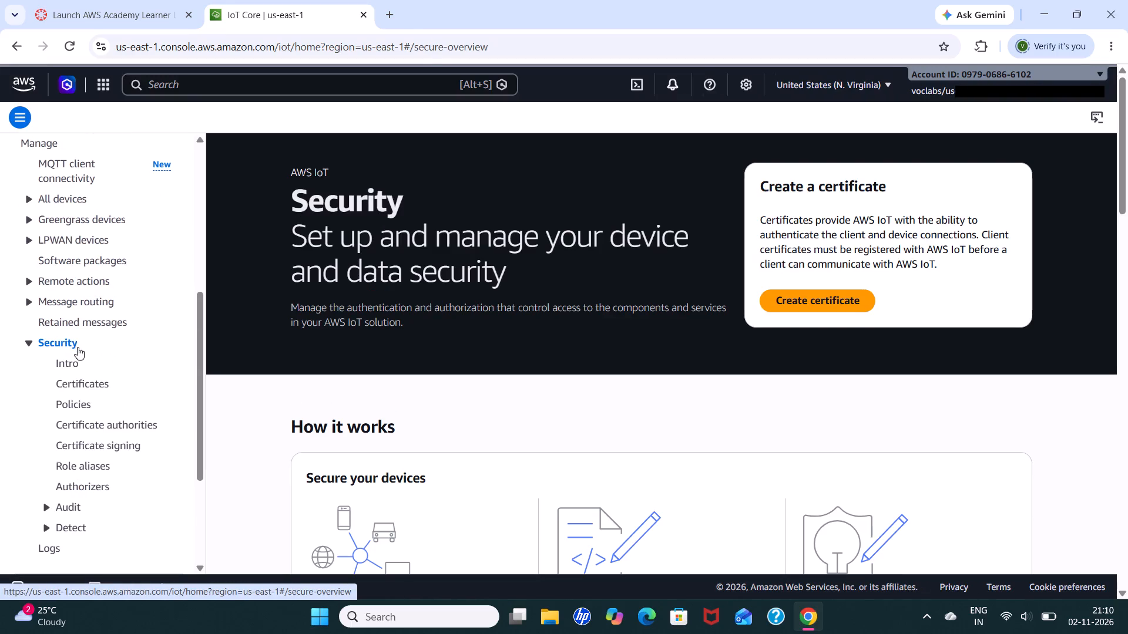
pyautogui.click(95, 380)
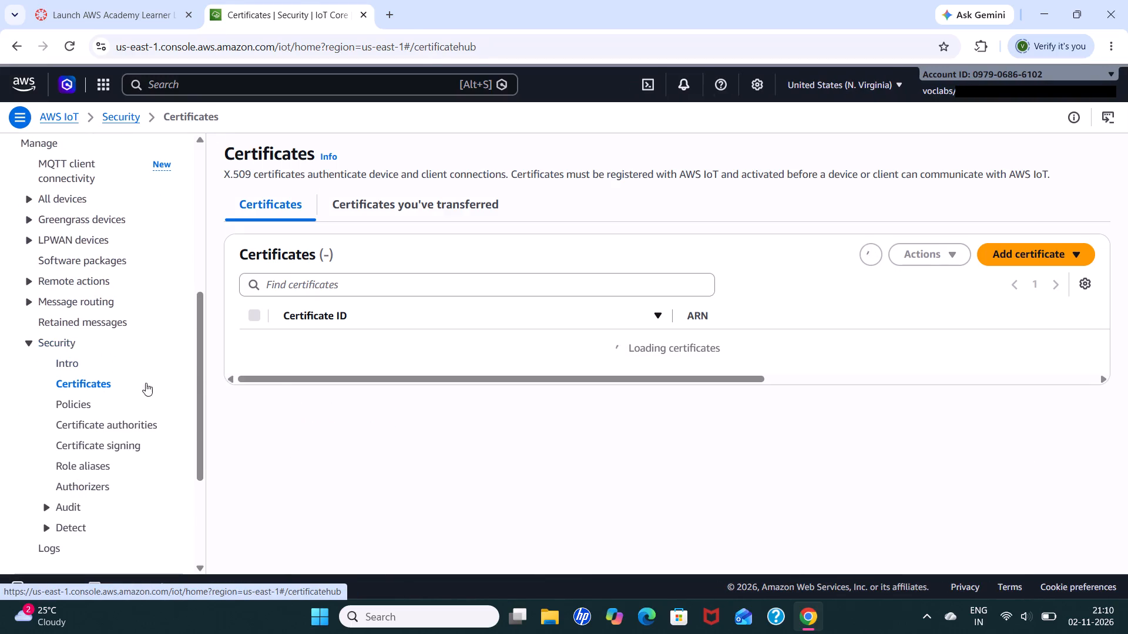
# Open the first listed certificate and examine its details and attached policies.
pyautogui.scroll(-1, 350, 353)
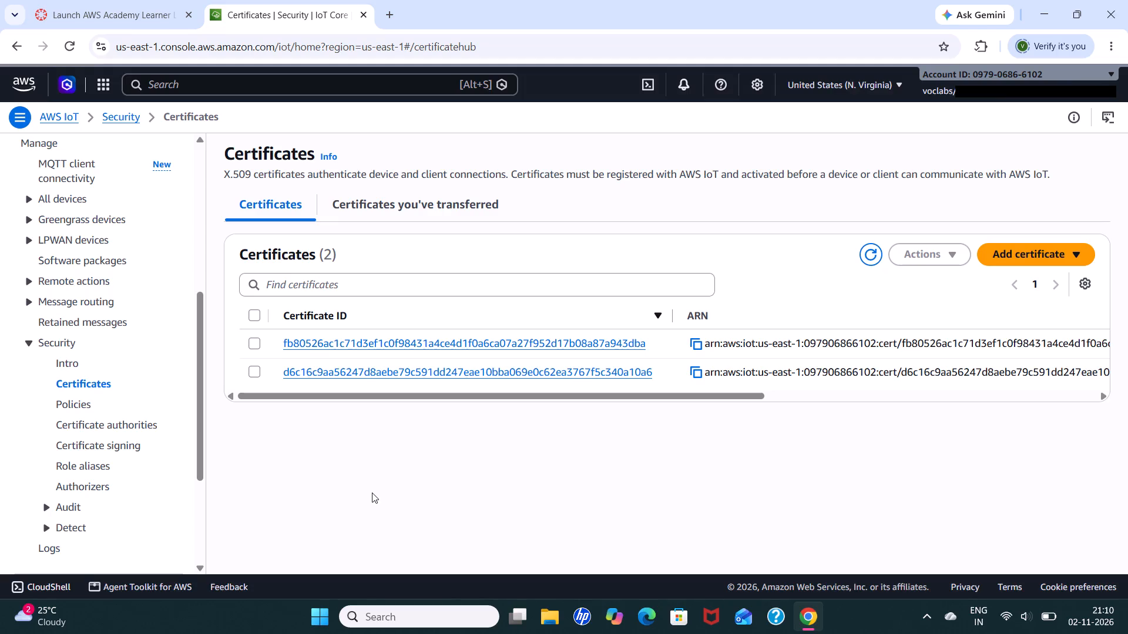
pyautogui.click(391, 344)
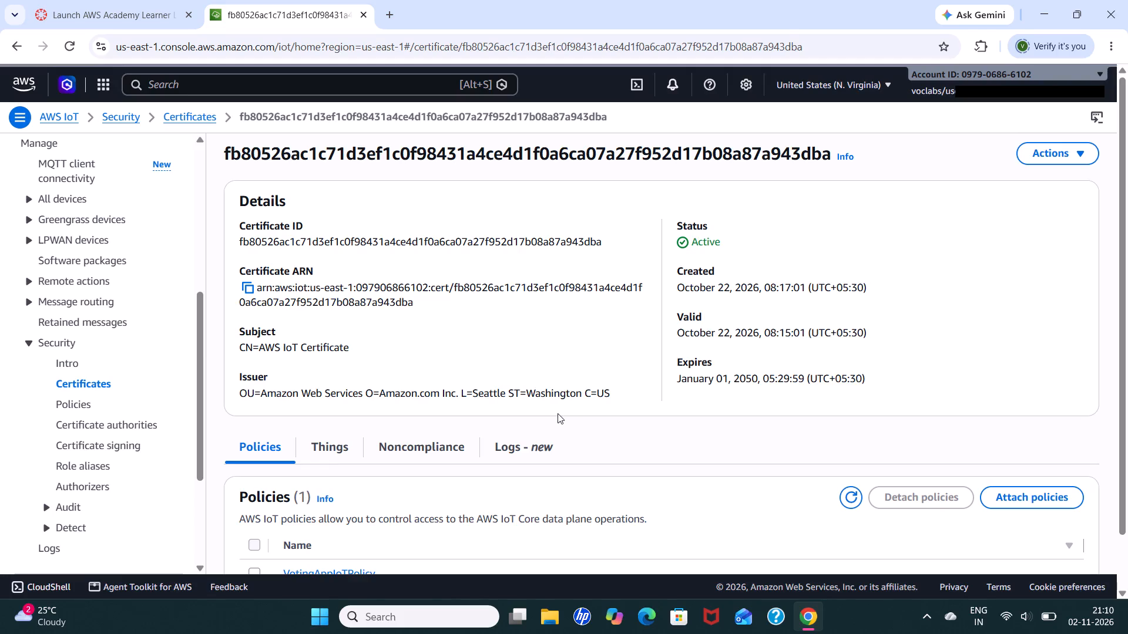
pyautogui.scroll(-3, 558, 413)
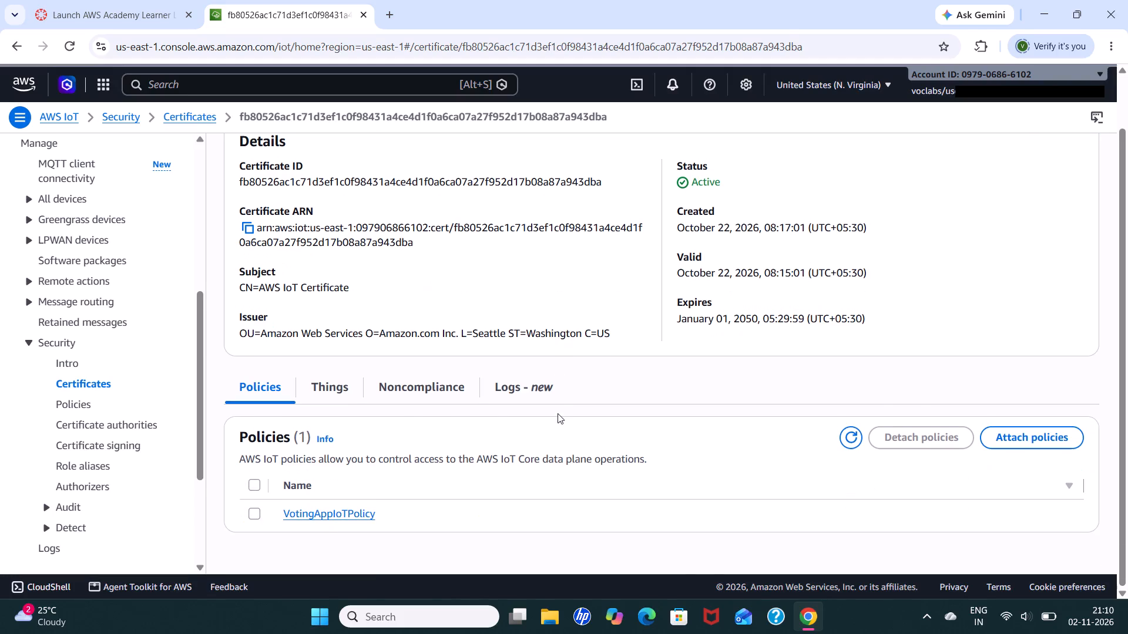
pyautogui.scroll(-2, 558, 413)
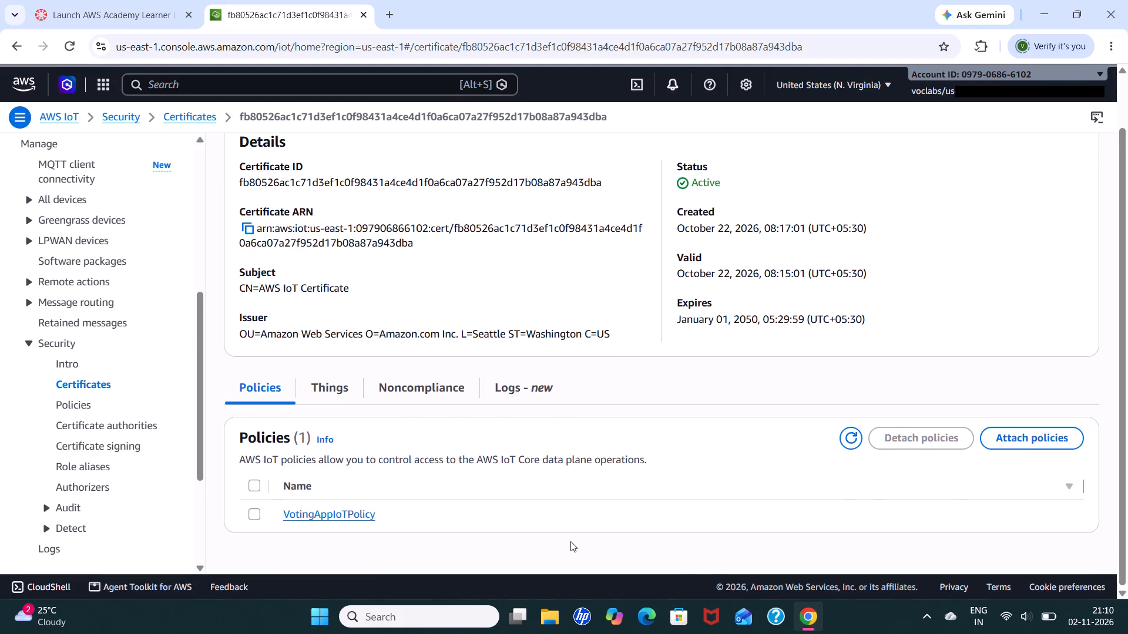
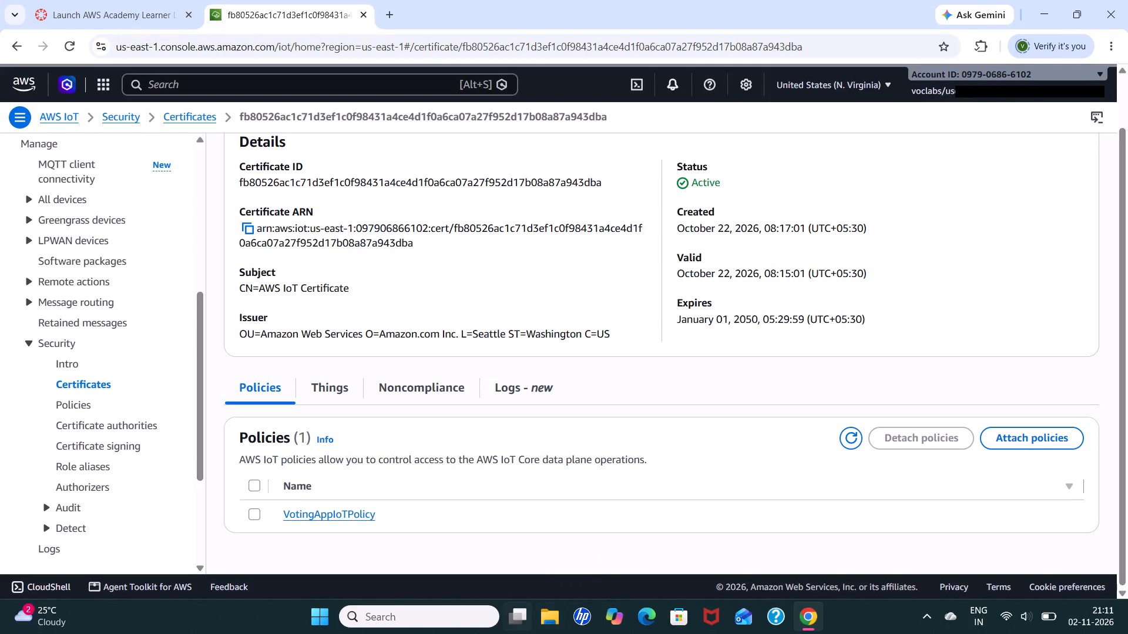
# Switch to File Explorer and open the Downloads folder.
pyautogui.click(553, 613)
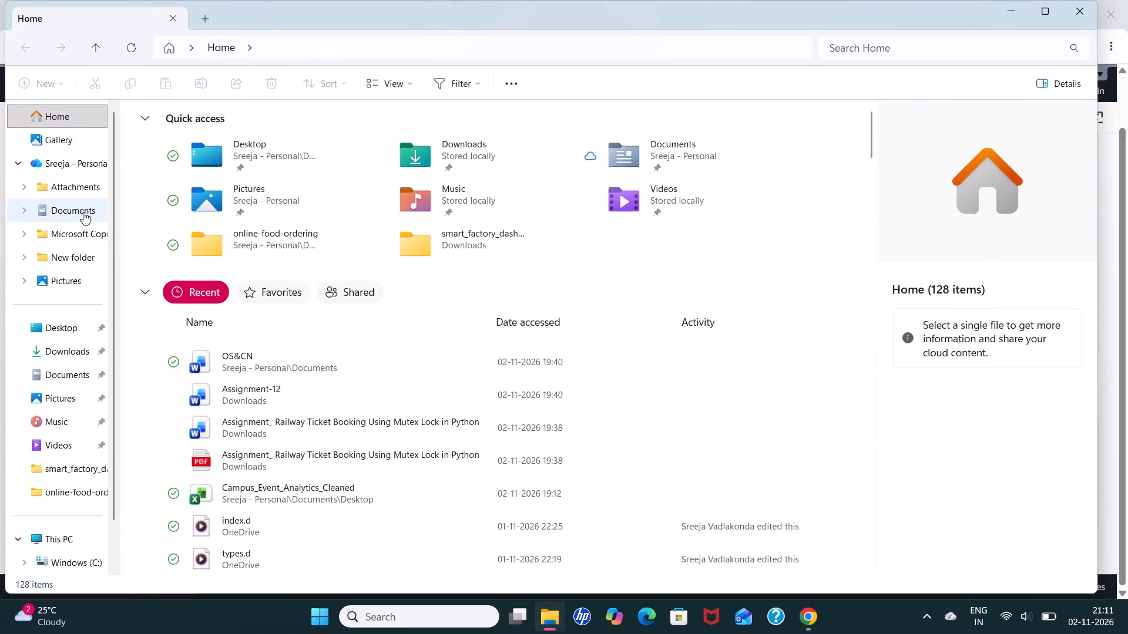
pyautogui.click(56, 344)
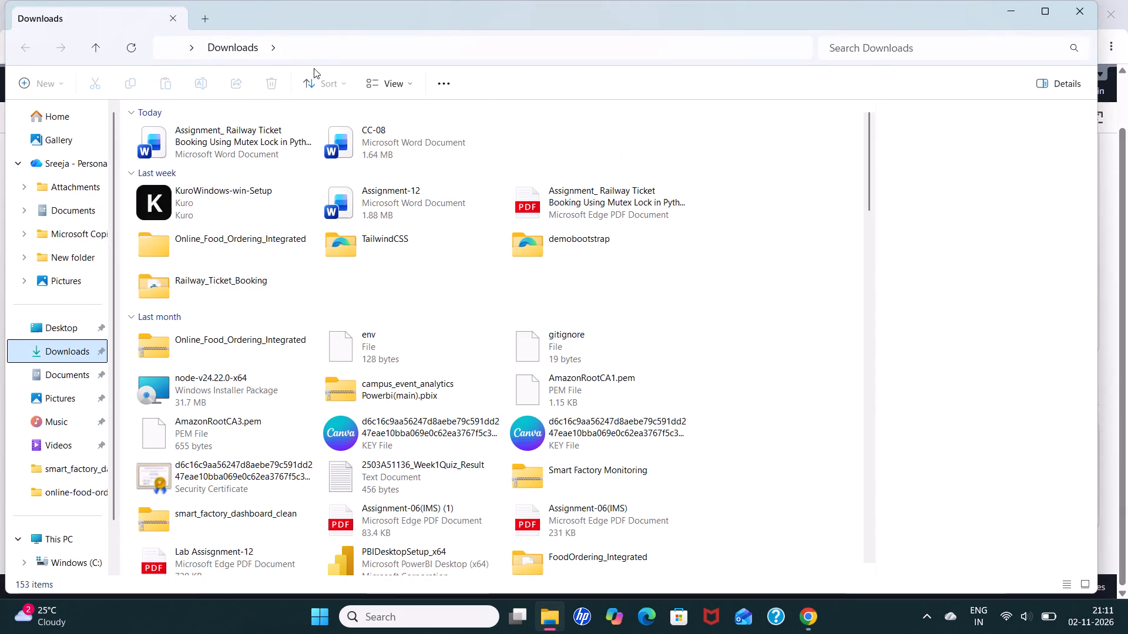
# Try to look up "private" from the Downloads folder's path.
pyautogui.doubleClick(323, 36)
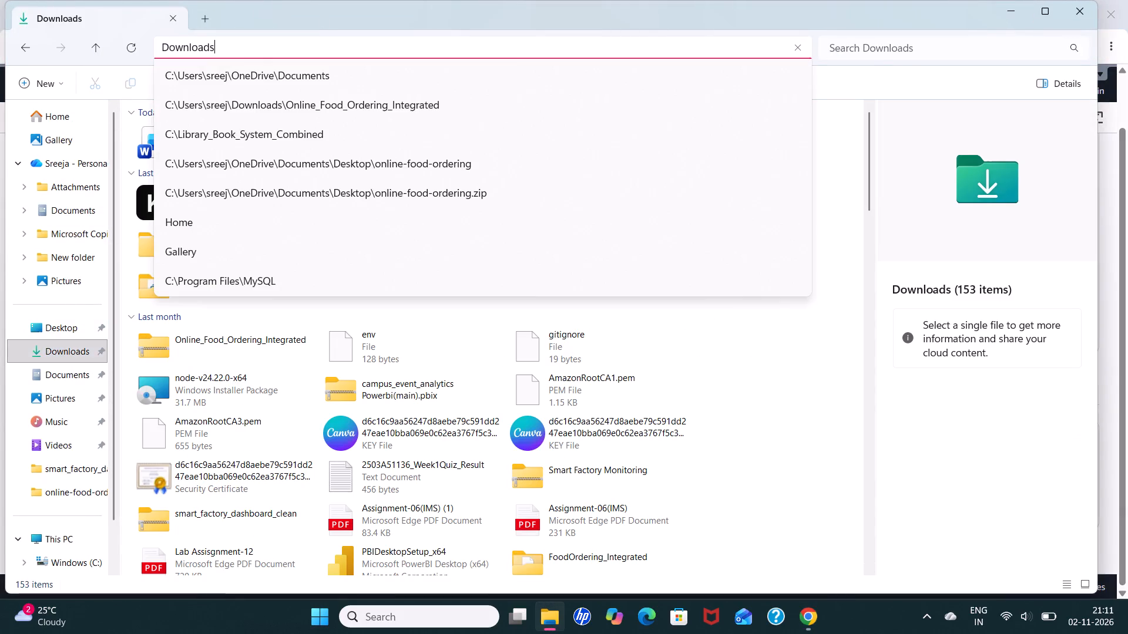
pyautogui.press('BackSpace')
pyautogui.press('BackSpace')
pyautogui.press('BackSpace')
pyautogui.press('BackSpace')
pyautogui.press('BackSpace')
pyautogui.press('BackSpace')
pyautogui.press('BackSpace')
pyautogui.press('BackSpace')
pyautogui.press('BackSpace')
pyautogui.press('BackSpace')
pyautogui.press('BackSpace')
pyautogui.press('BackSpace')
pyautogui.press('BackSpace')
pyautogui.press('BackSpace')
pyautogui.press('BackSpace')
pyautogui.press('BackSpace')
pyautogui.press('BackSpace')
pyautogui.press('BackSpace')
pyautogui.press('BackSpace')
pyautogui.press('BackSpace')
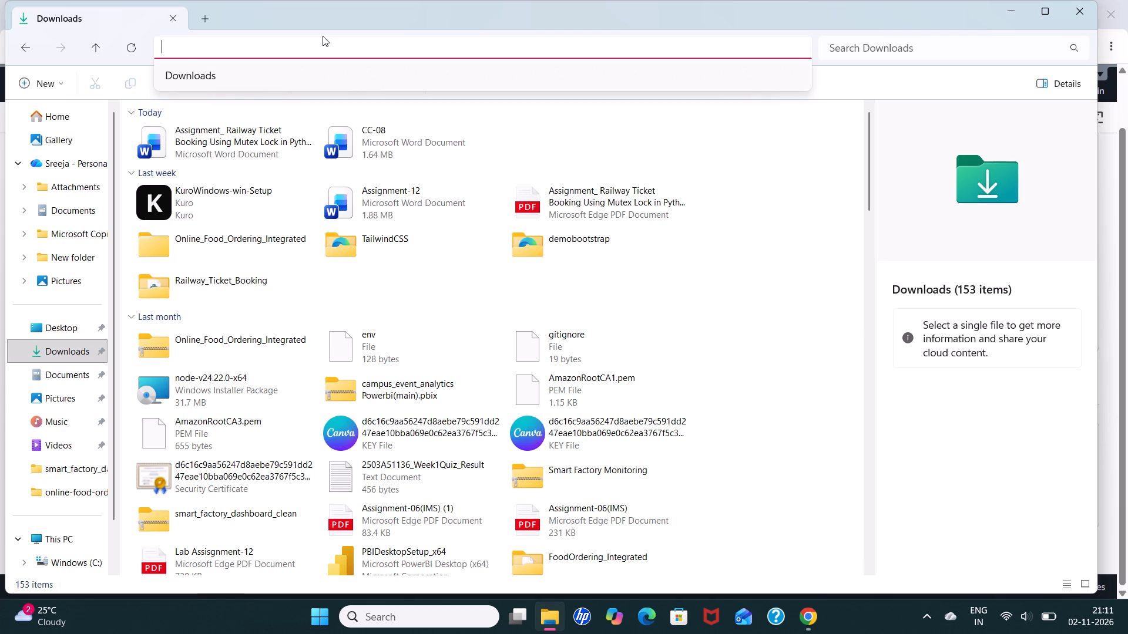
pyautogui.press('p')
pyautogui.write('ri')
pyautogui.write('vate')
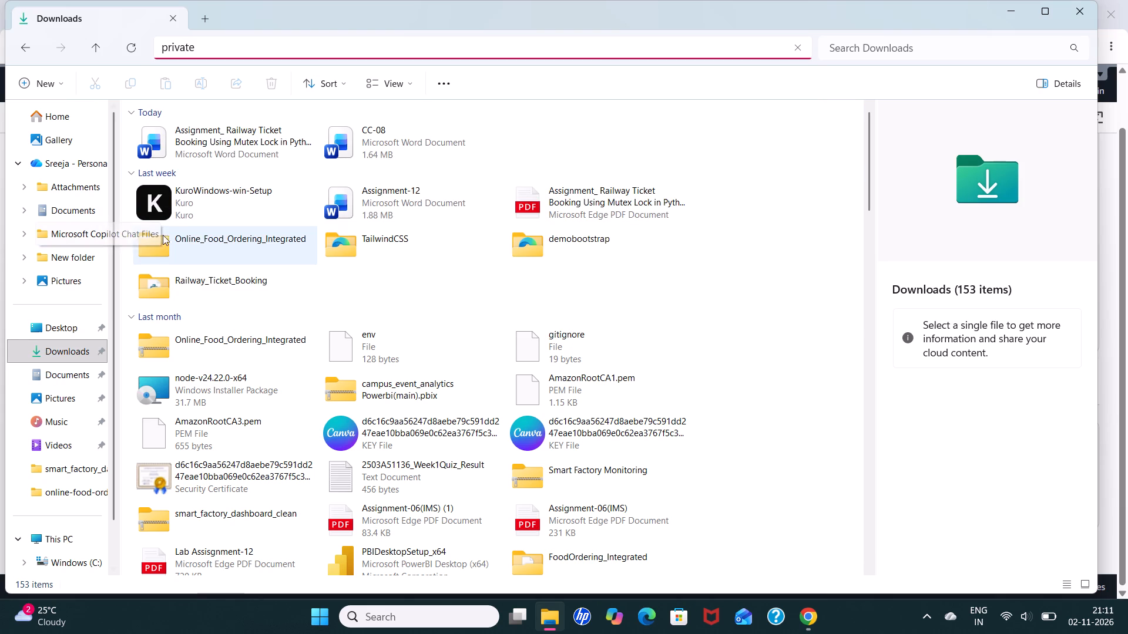
# Open AmazonRootCA1.pem from Downloads in Notepad just once, examine the certificate text, and close it.
pyautogui.scroll(-3, 202, 233)
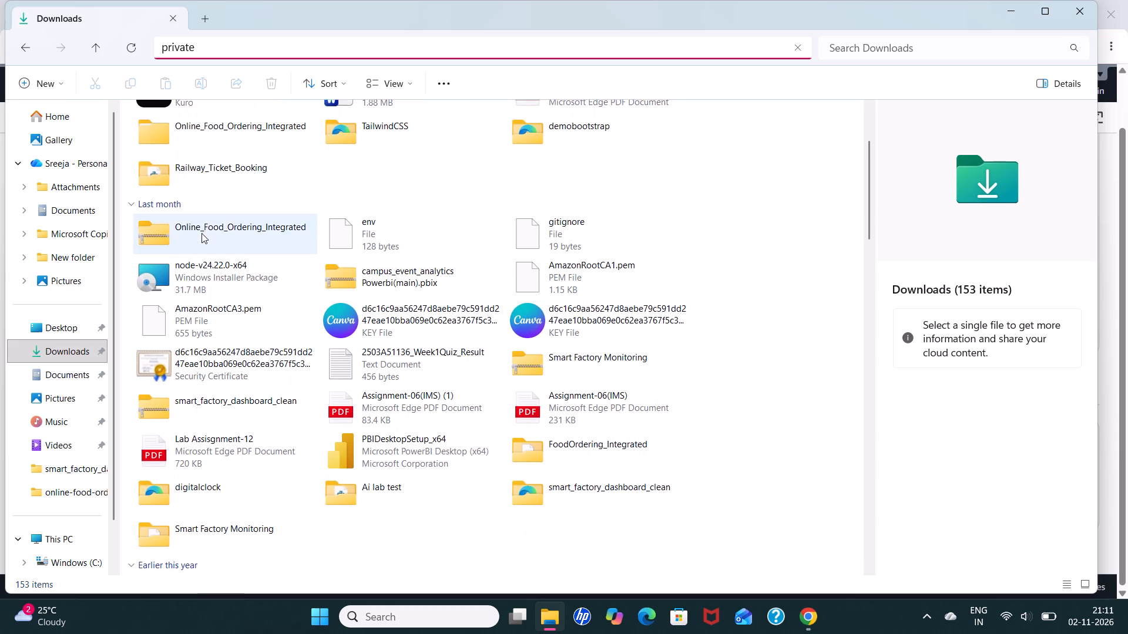
pyautogui.scroll(-2, 202, 233)
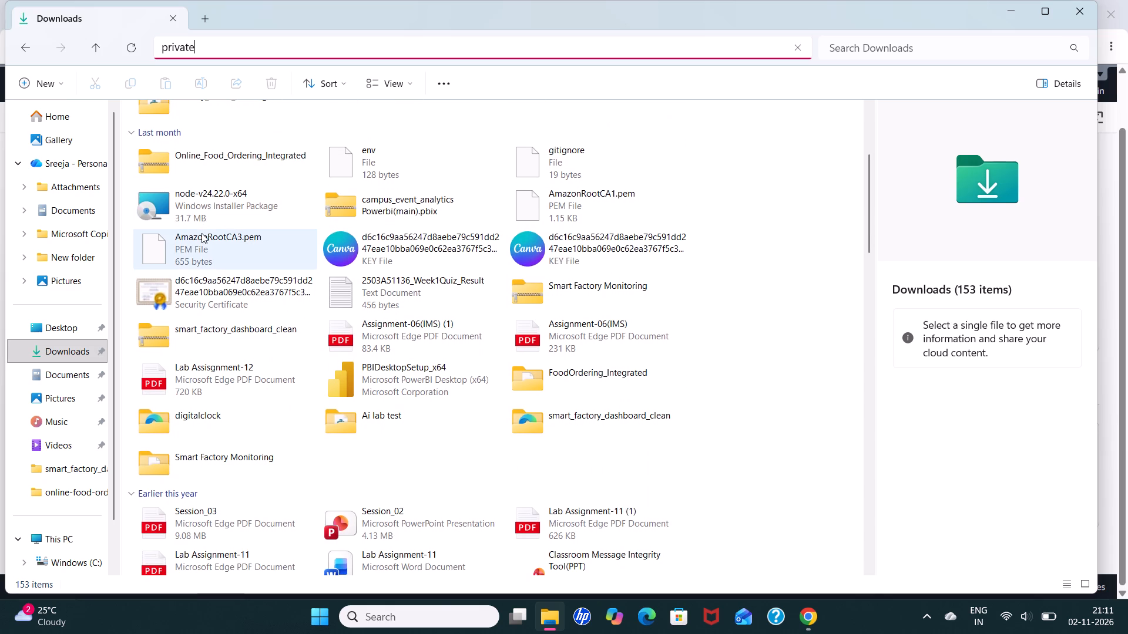
pyautogui.doubleClick(539, 207)
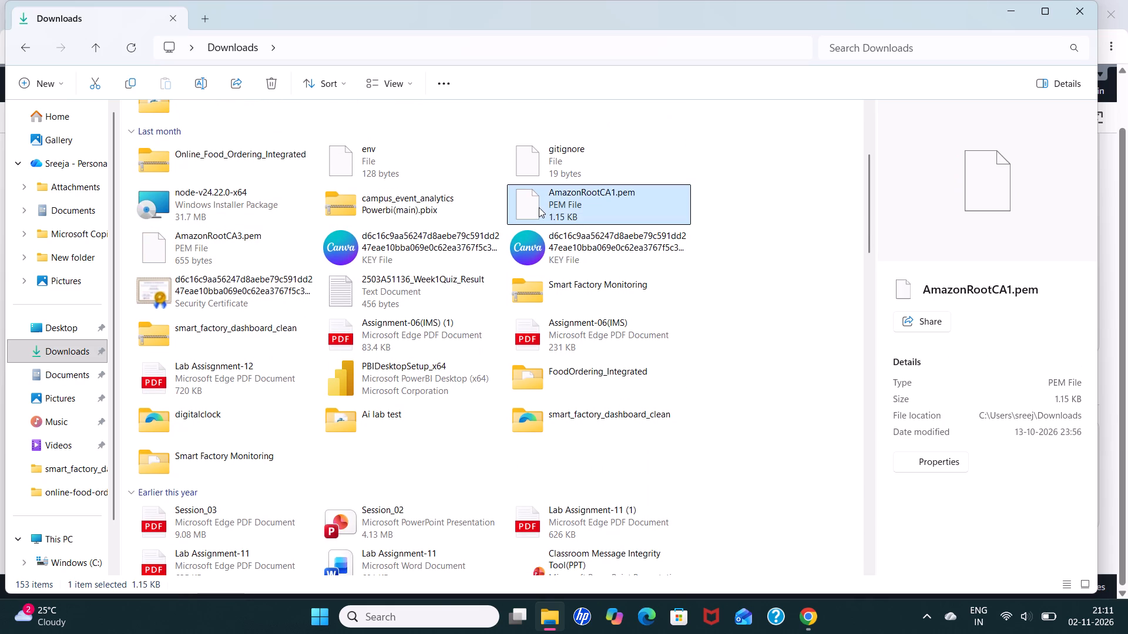
pyautogui.click(539, 207)
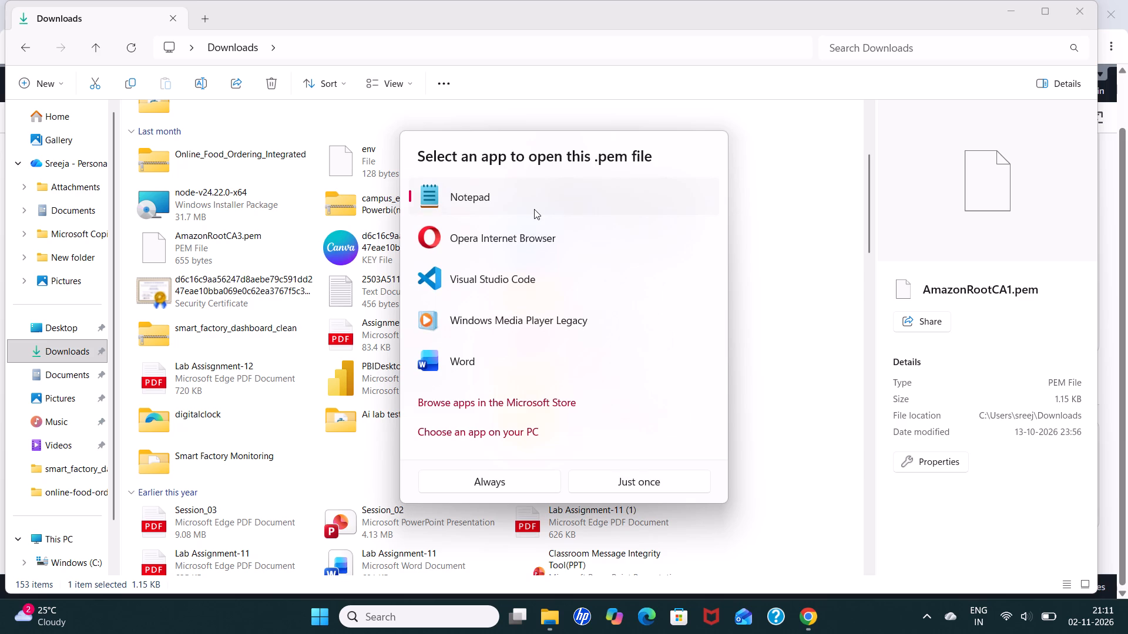
pyautogui.click(534, 209)
pyautogui.click(593, 476)
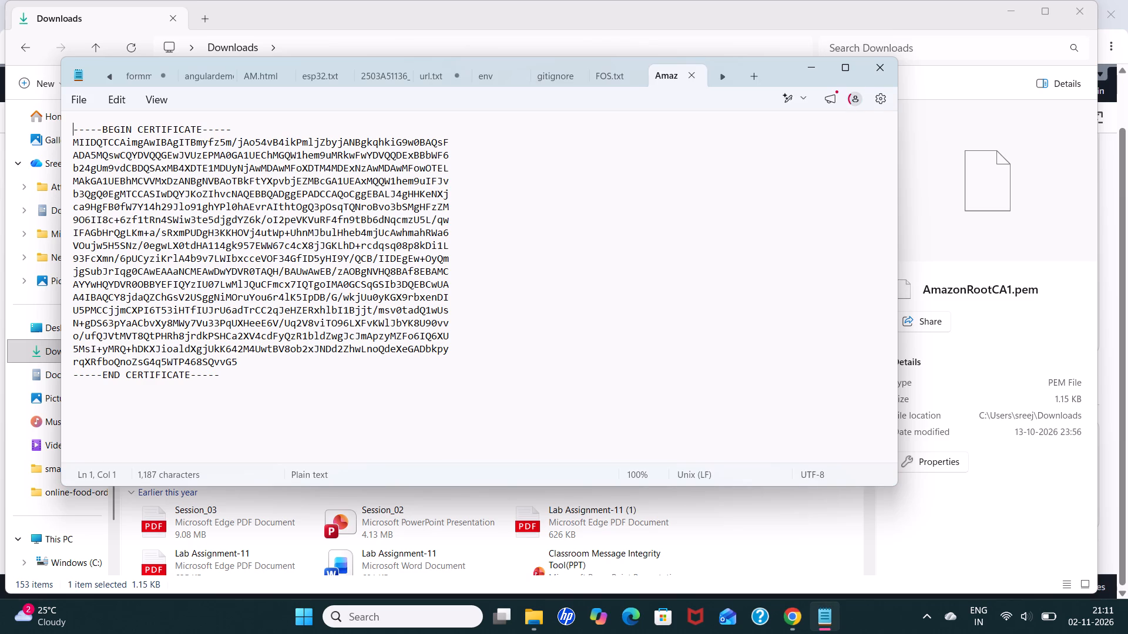
pyautogui.click(870, 72)
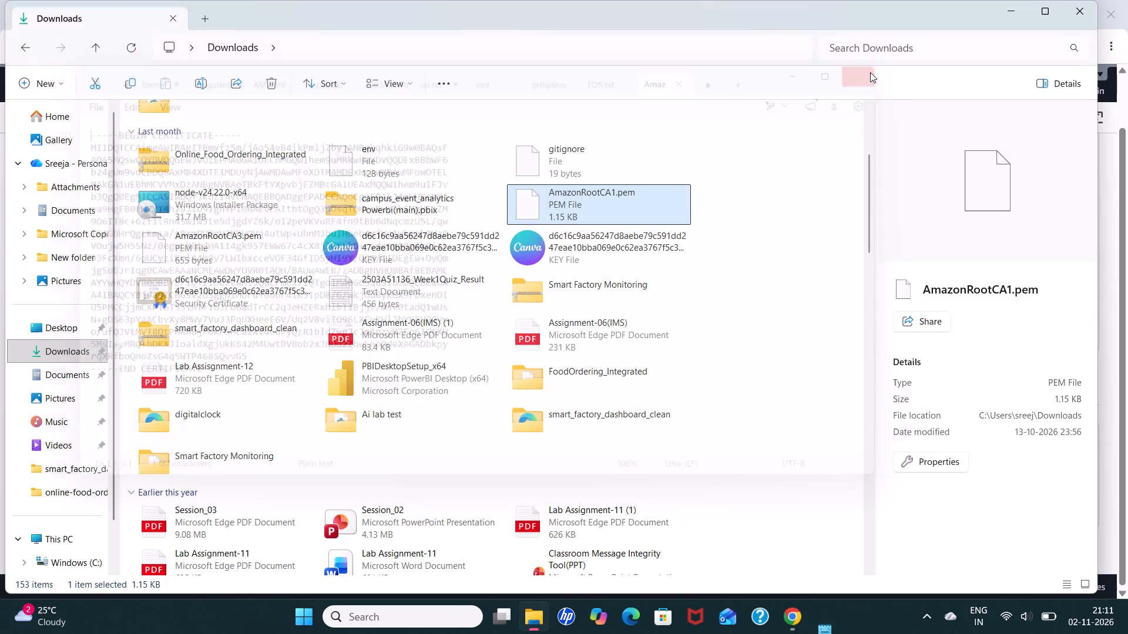
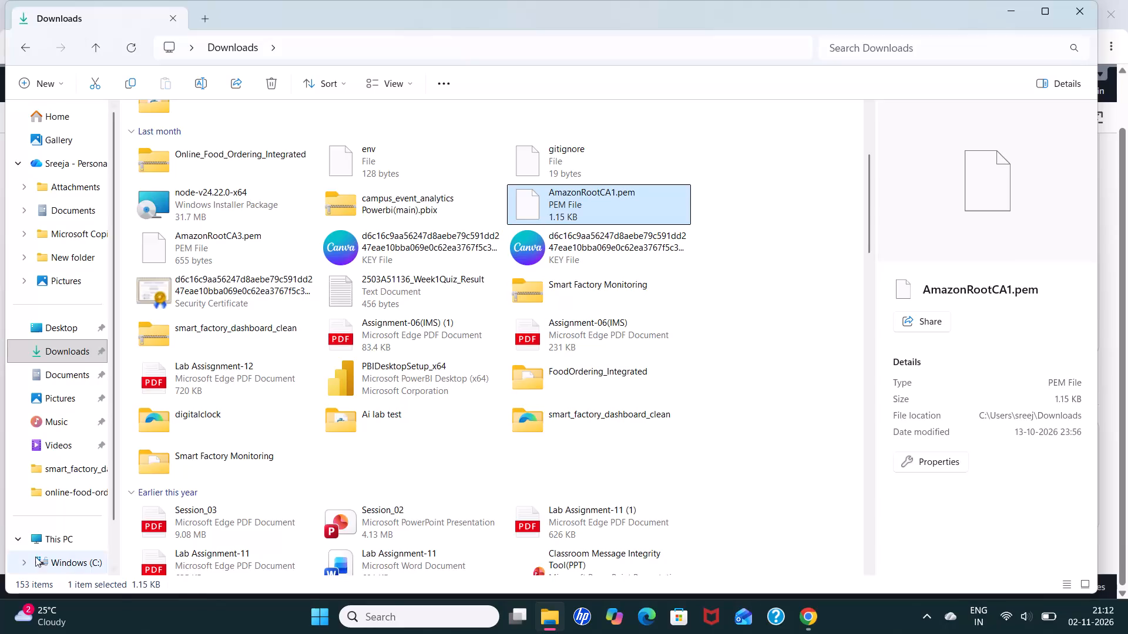
# Search the whole of This PC for file names containing "private.".
pyautogui.click(49, 537)
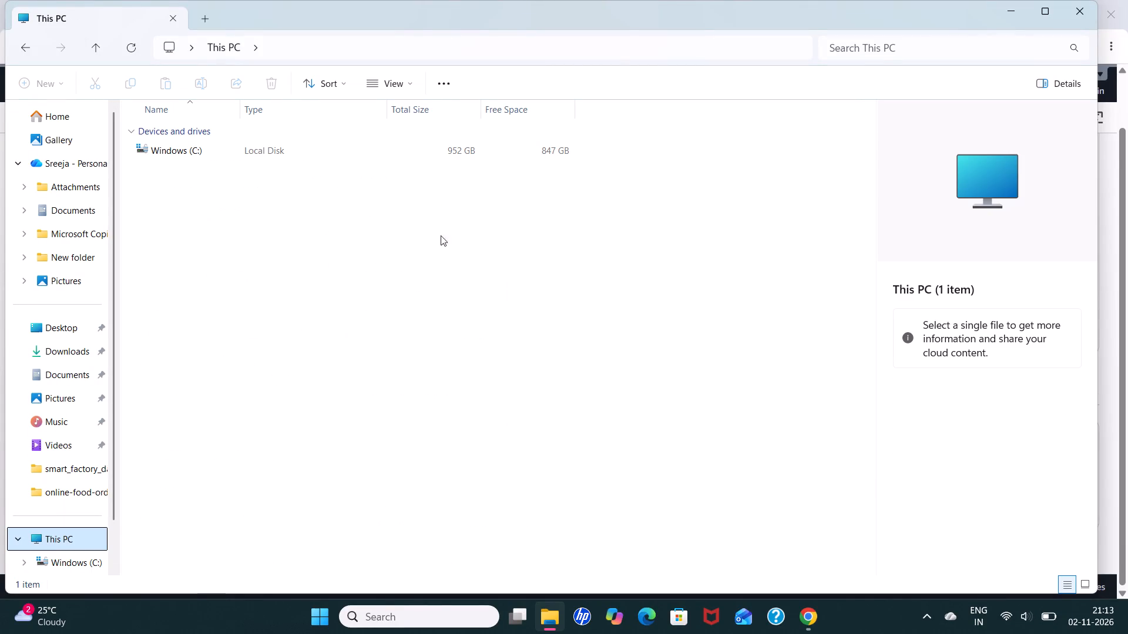
pyautogui.click(853, 39)
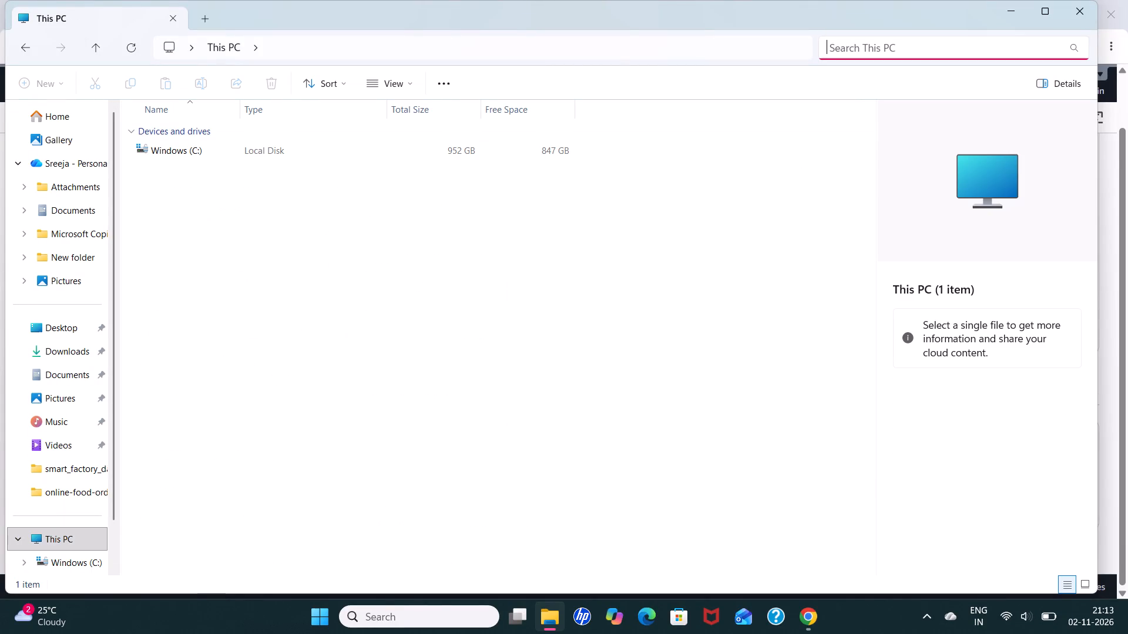
pyautogui.press('p')
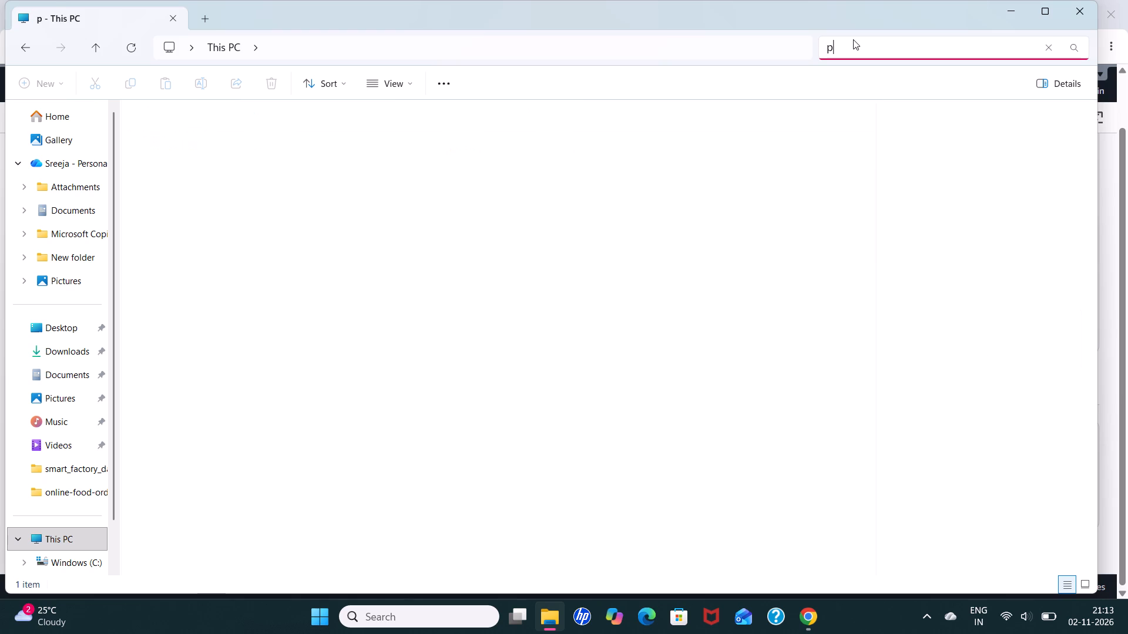
pyautogui.press('r')
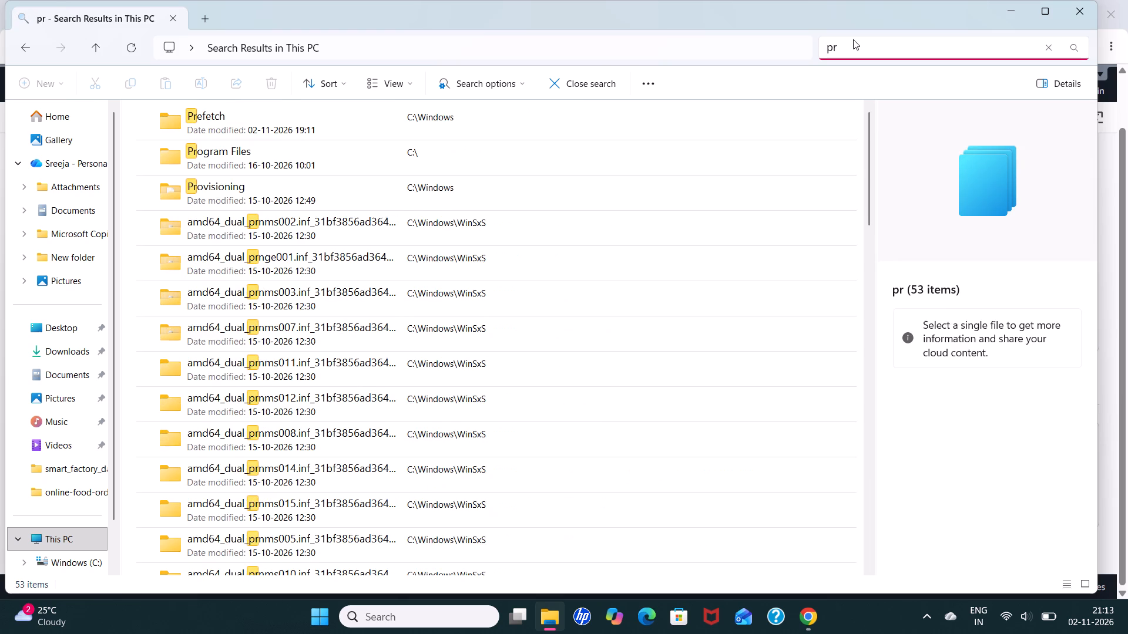
pyautogui.write('iva')
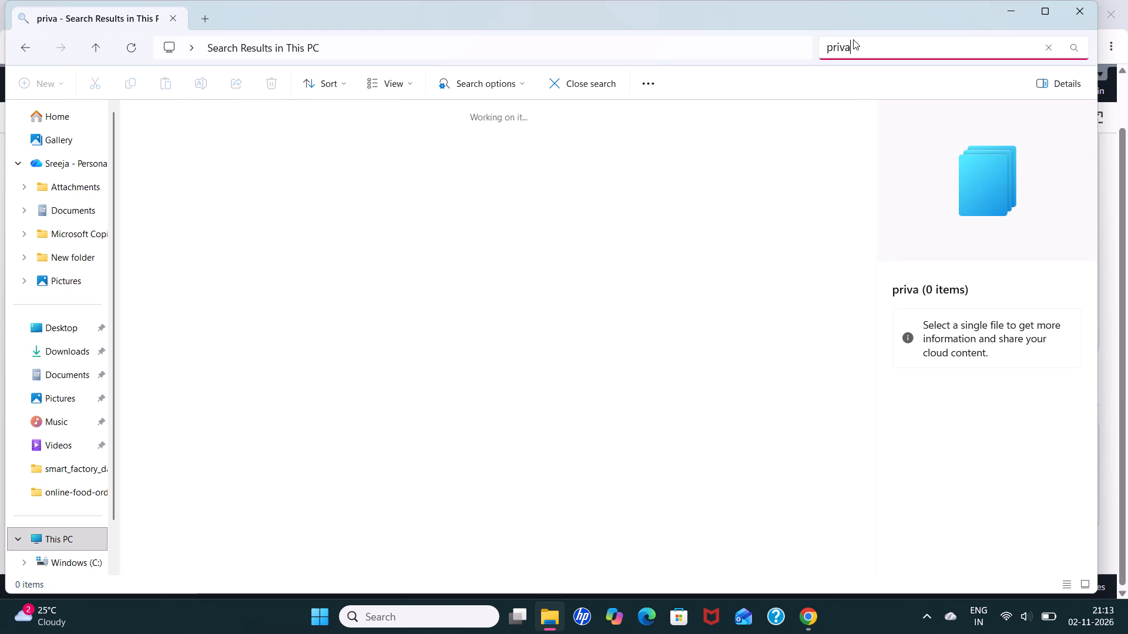
pyautogui.write('te')
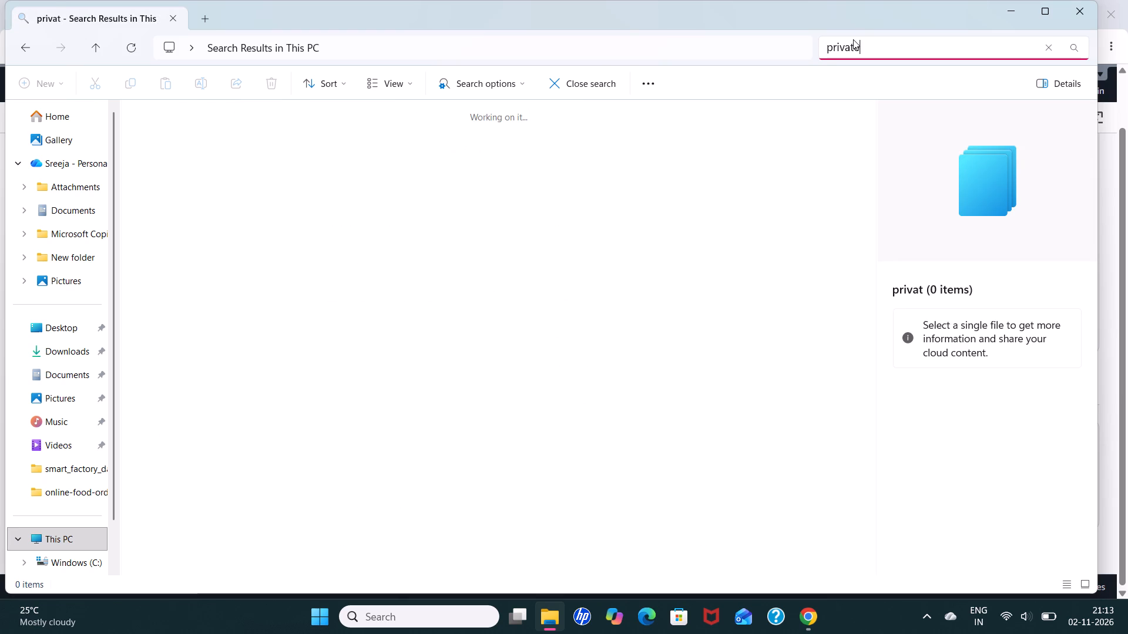
pyautogui.press('.')
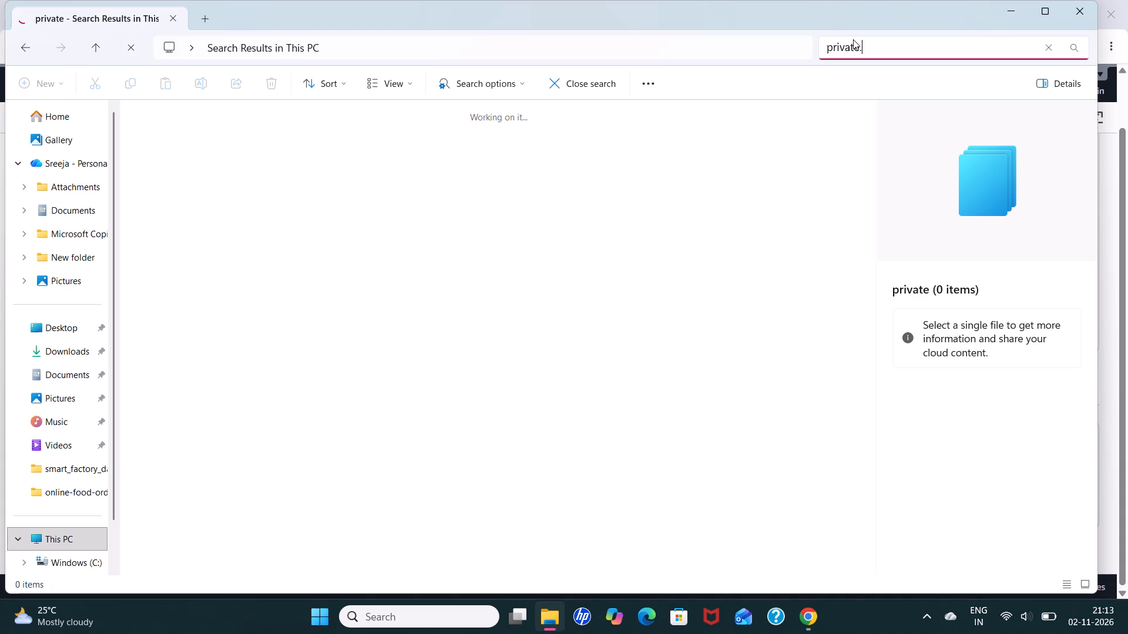
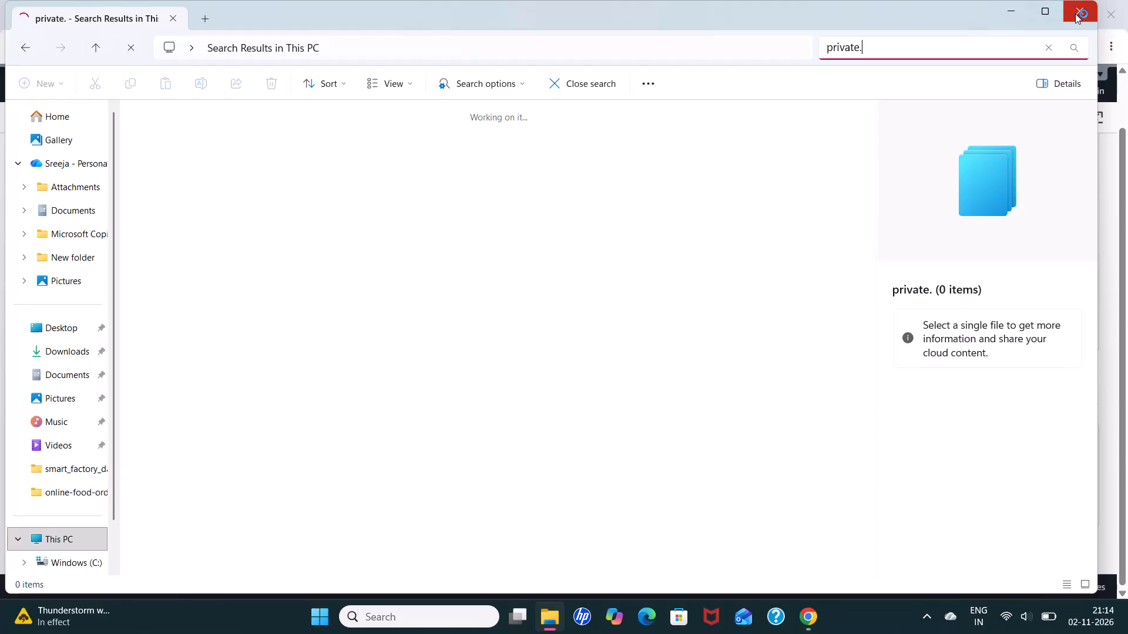
# Close the file search window and return to the certificate's details page in the AWS IoT console.
pyautogui.click(1075, 14)
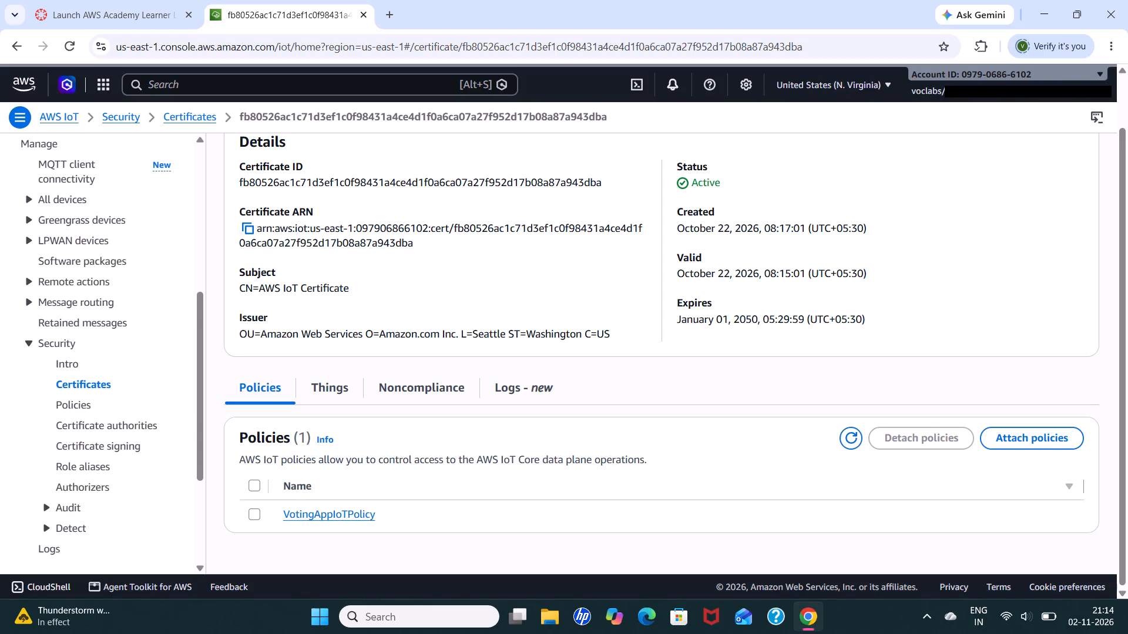
pyautogui.scroll(8, 646, 302)
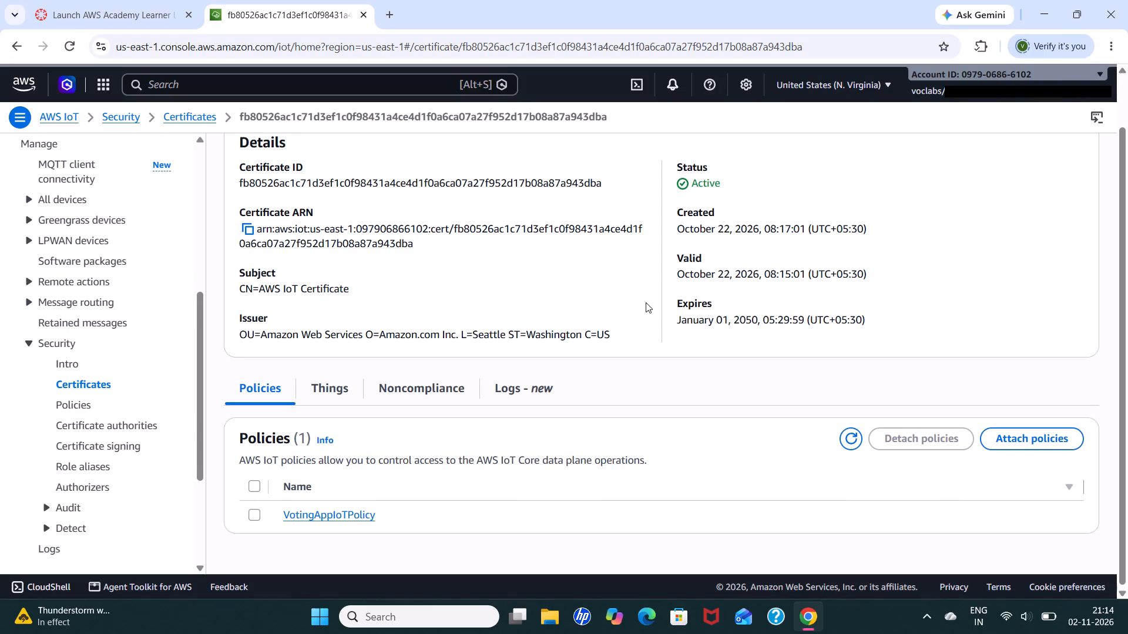
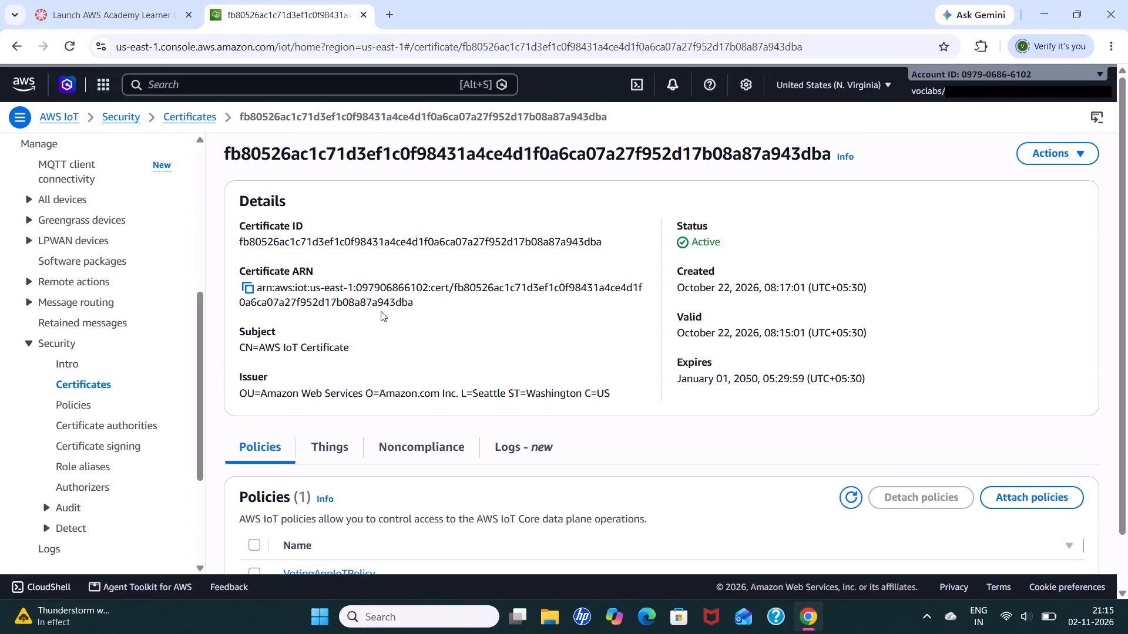
# Review the open certificate's details and attached policies, and return to the list of all IoT certificates.
pyautogui.scroll(-2, 568, 253)
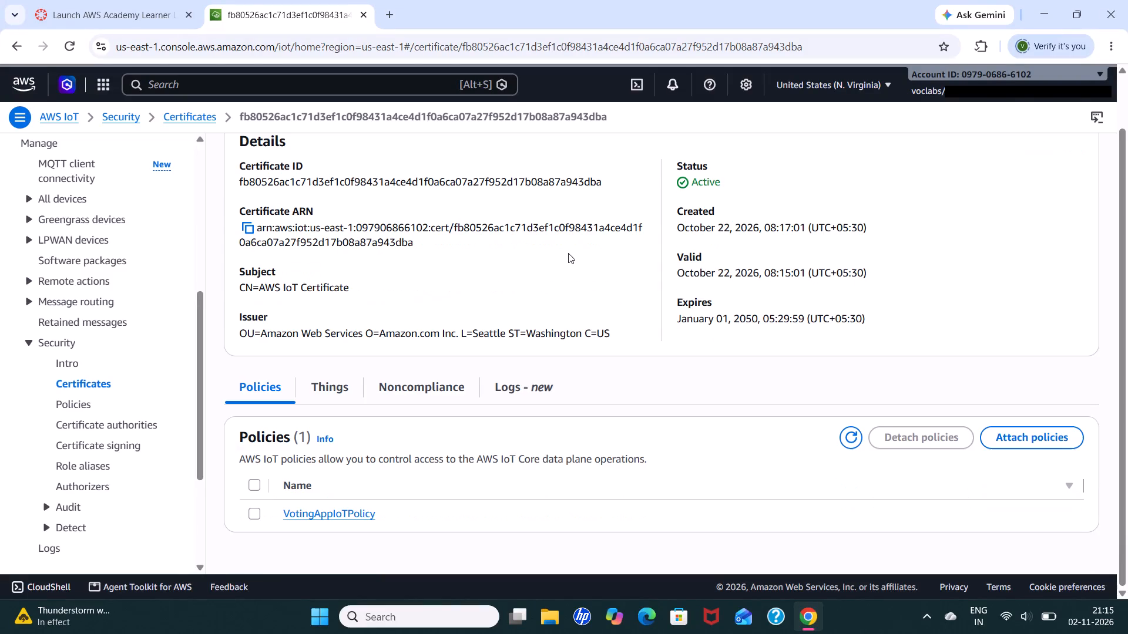
pyautogui.scroll(-1, 568, 253)
pyautogui.scroll(8, 568, 253)
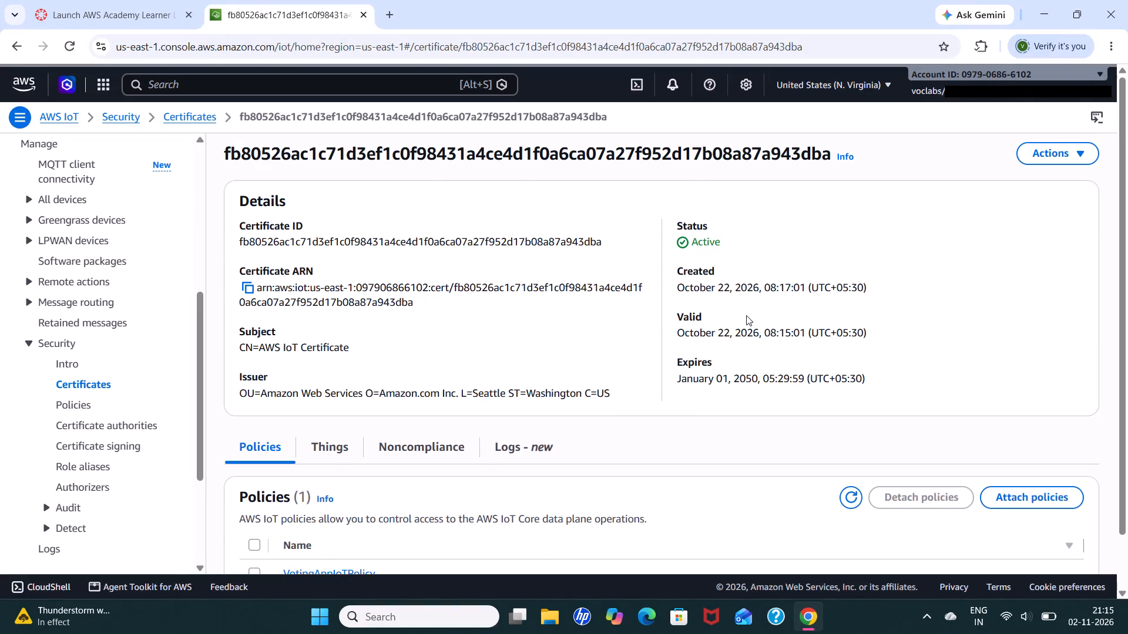
pyautogui.scroll(-2, 746, 315)
pyautogui.scroll(4, 746, 315)
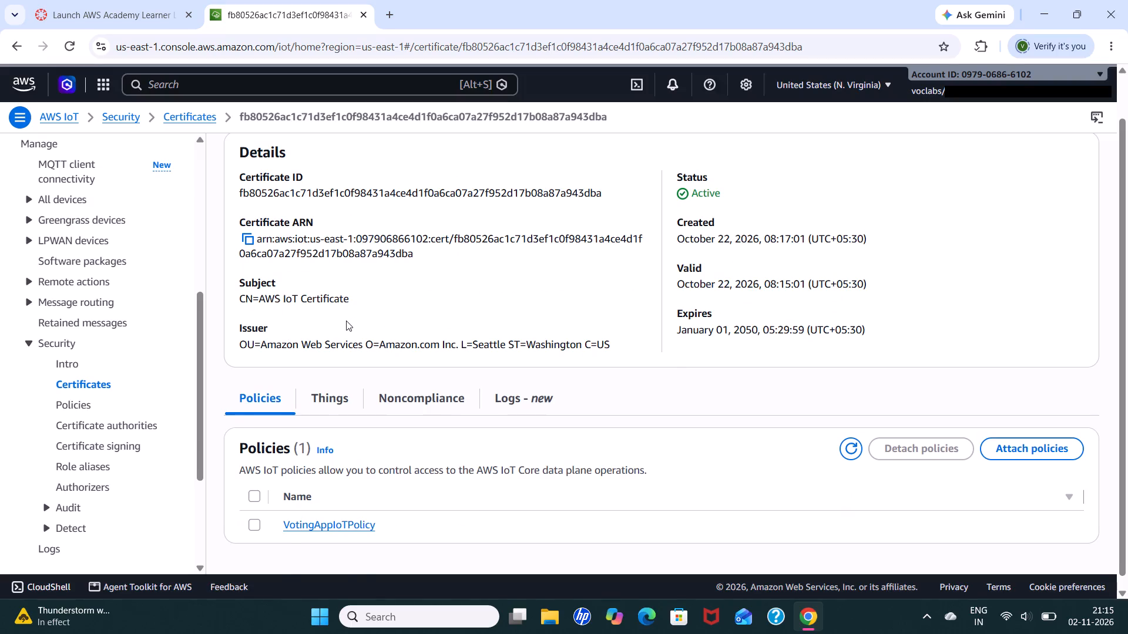
pyautogui.click(71, 383)
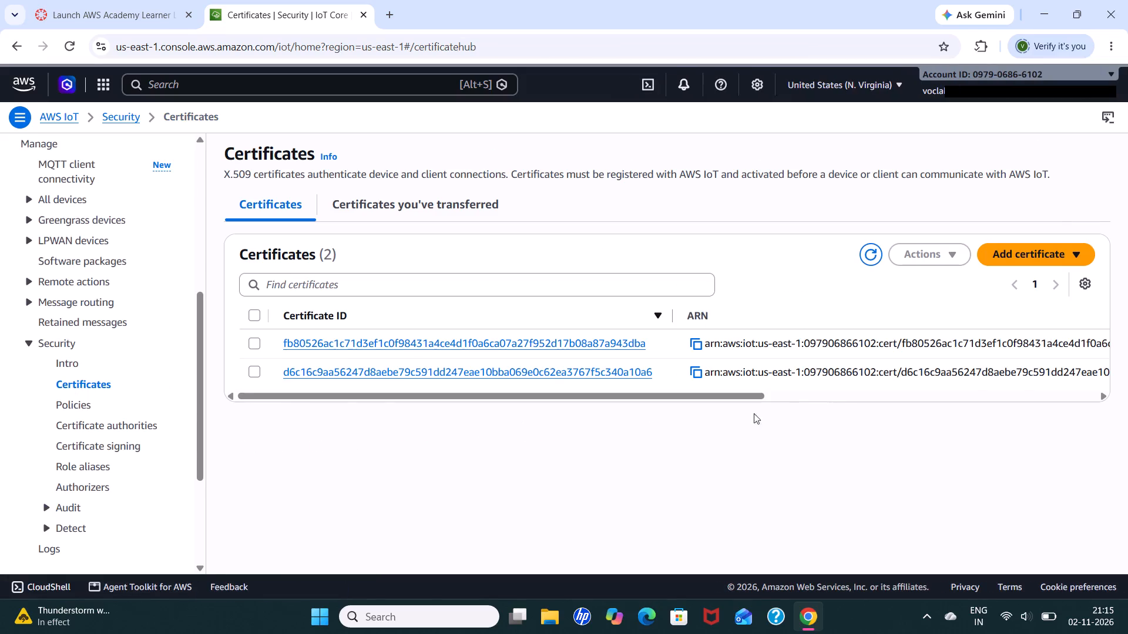
pyautogui.scroll(-2, 478, 403)
pyautogui.click(102, 379)
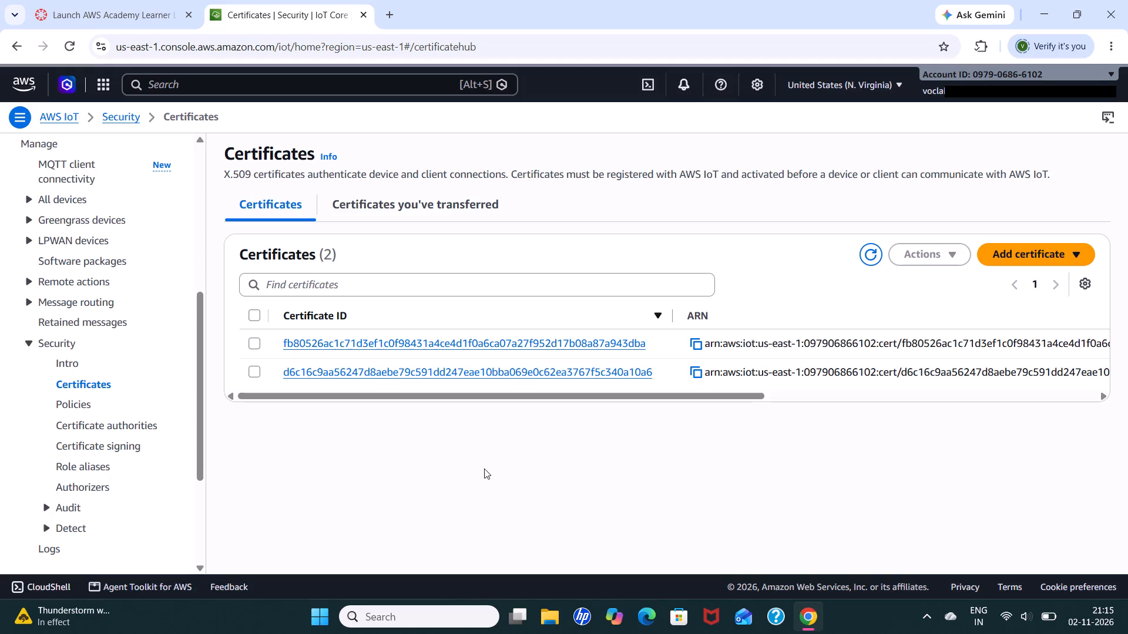
pyautogui.scroll(-4, 484, 468)
# Start creating a new certificate from the certificates list.
pyautogui.click(999, 259)
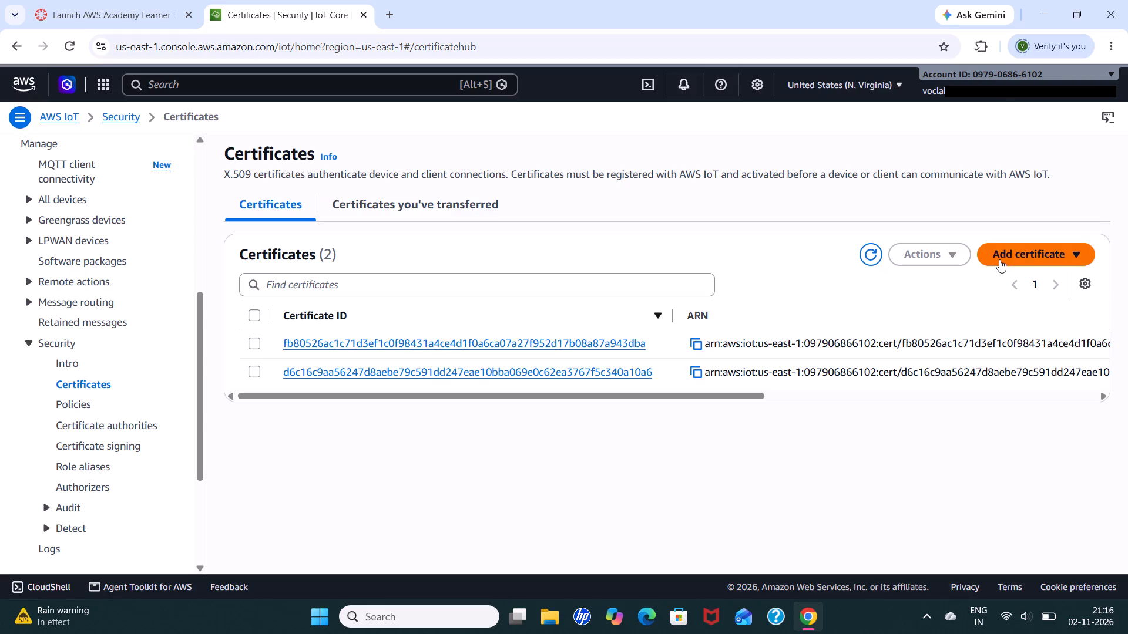
pyautogui.click(994, 282)
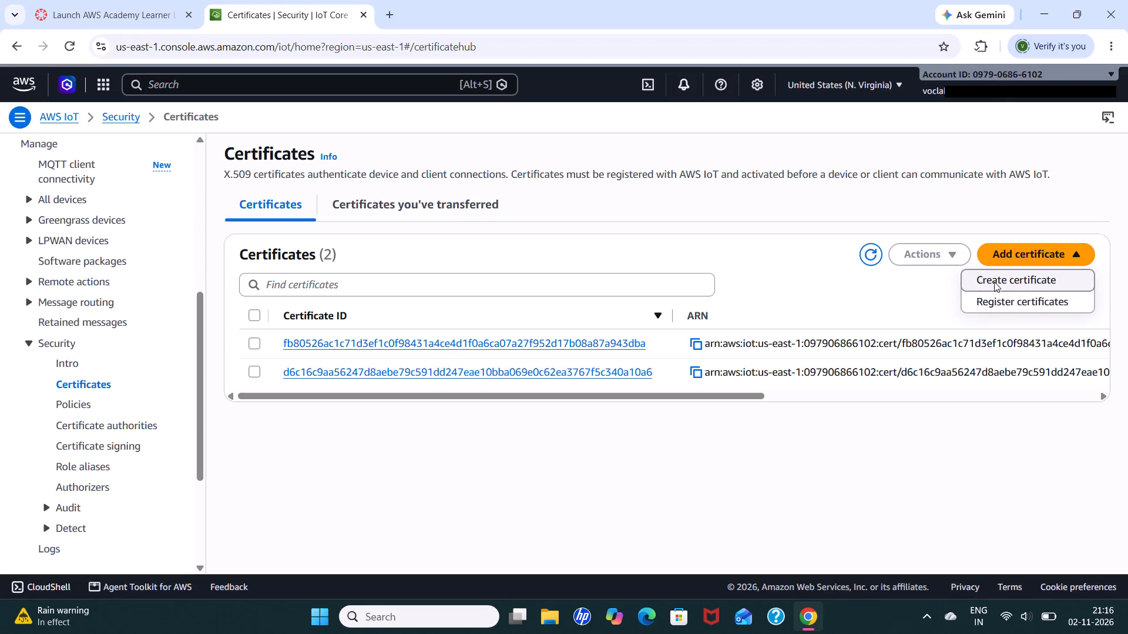
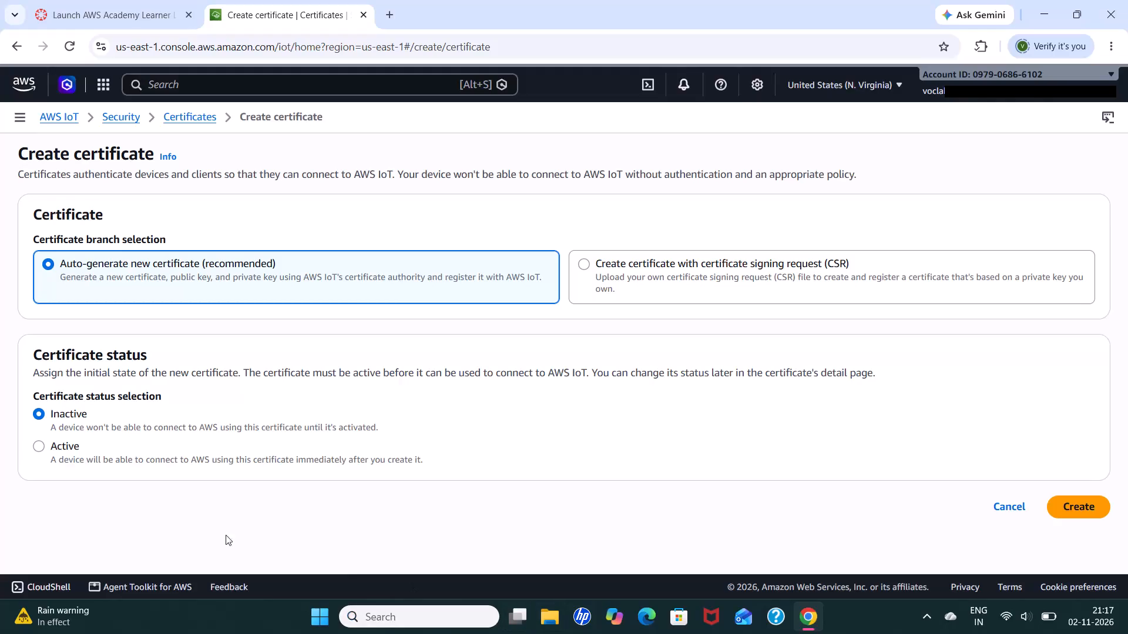
# Create an auto-generated certificate with its initial status set to Active.
pyautogui.click(36, 450)
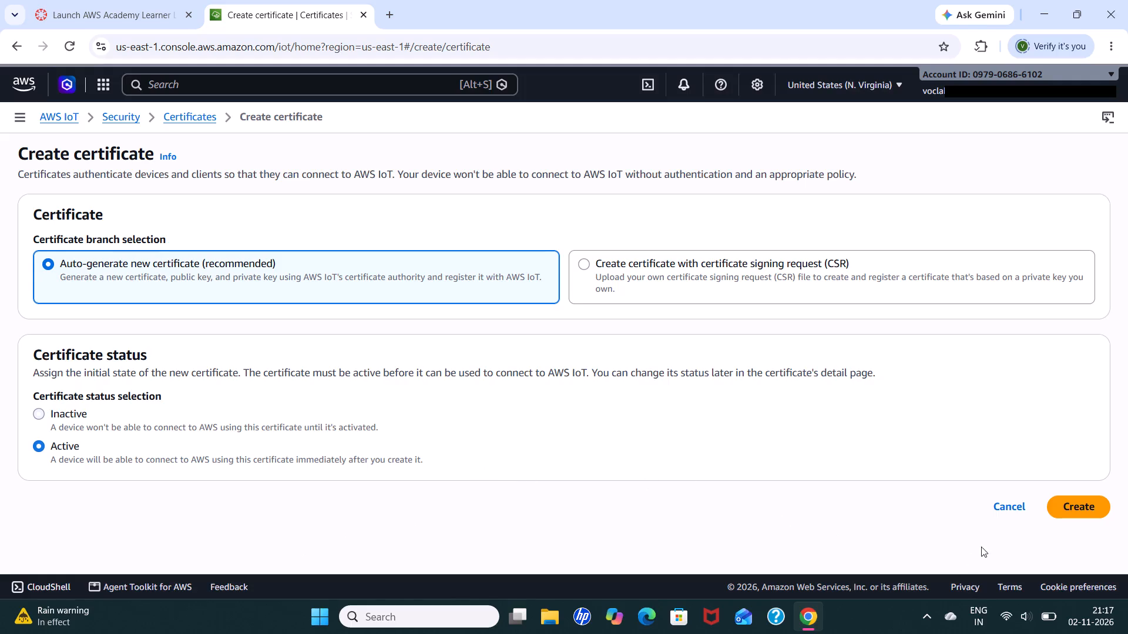
pyautogui.click(1070, 512)
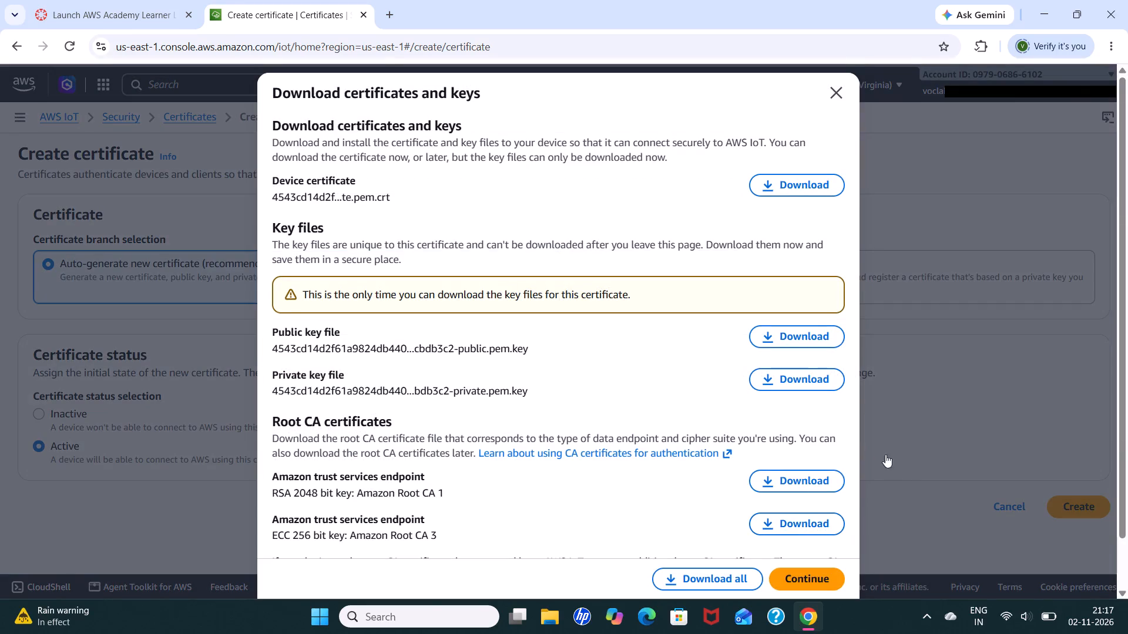
# Download the new certificate's private key, device certificate, public key, and the Amazon Root CA 1 and CA 3 files, and continue to the certificates list.
pyautogui.click(793, 383)
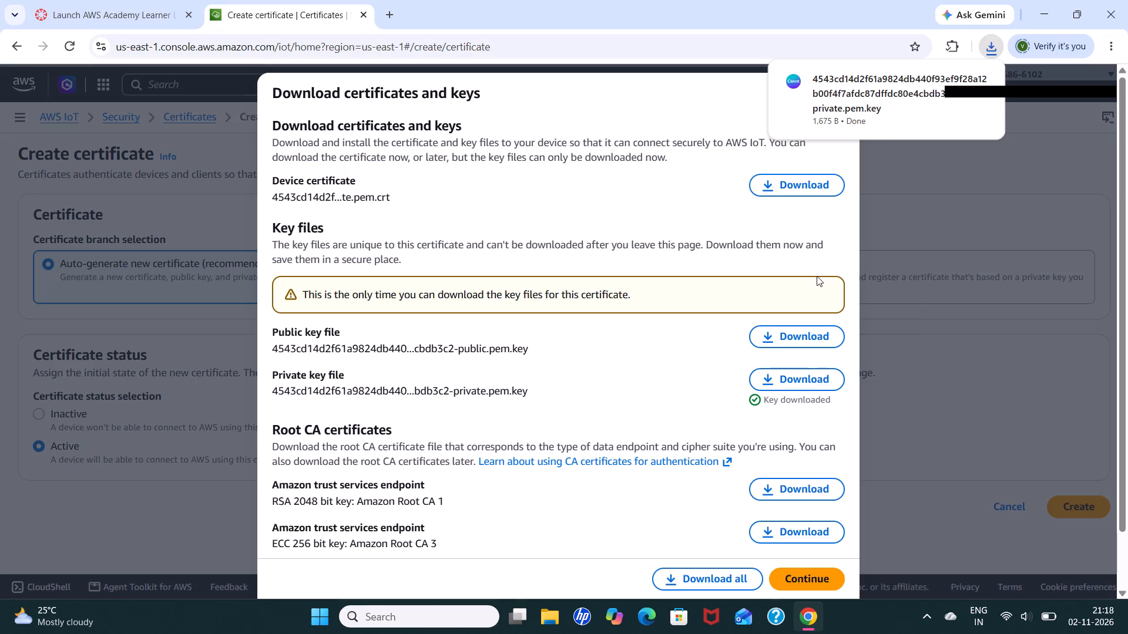
pyautogui.click(806, 176)
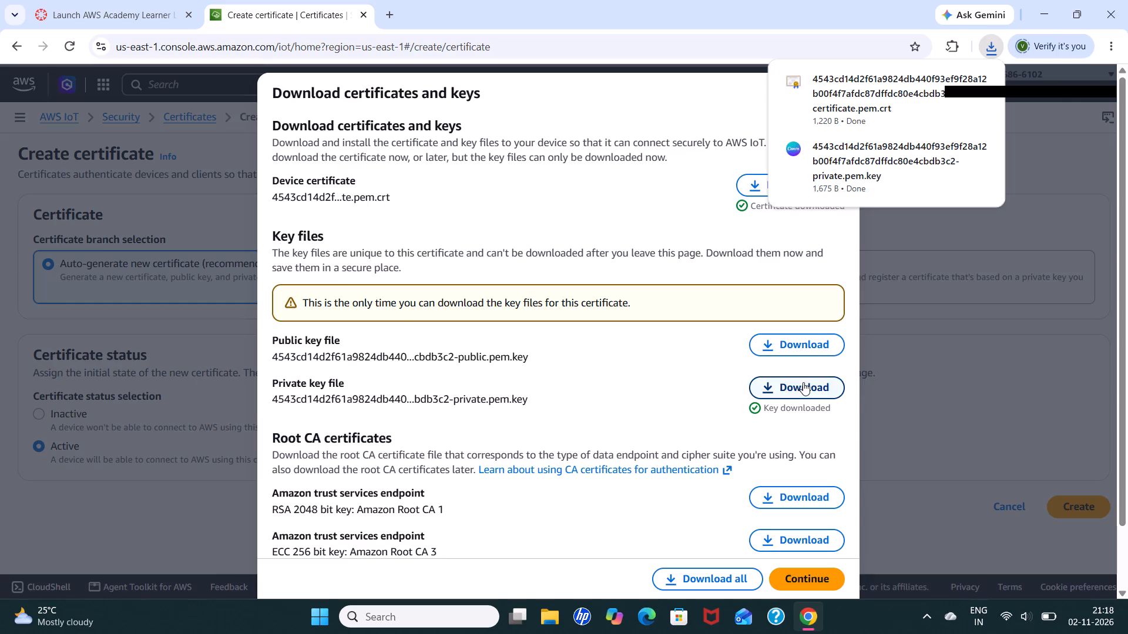
pyautogui.click(818, 348)
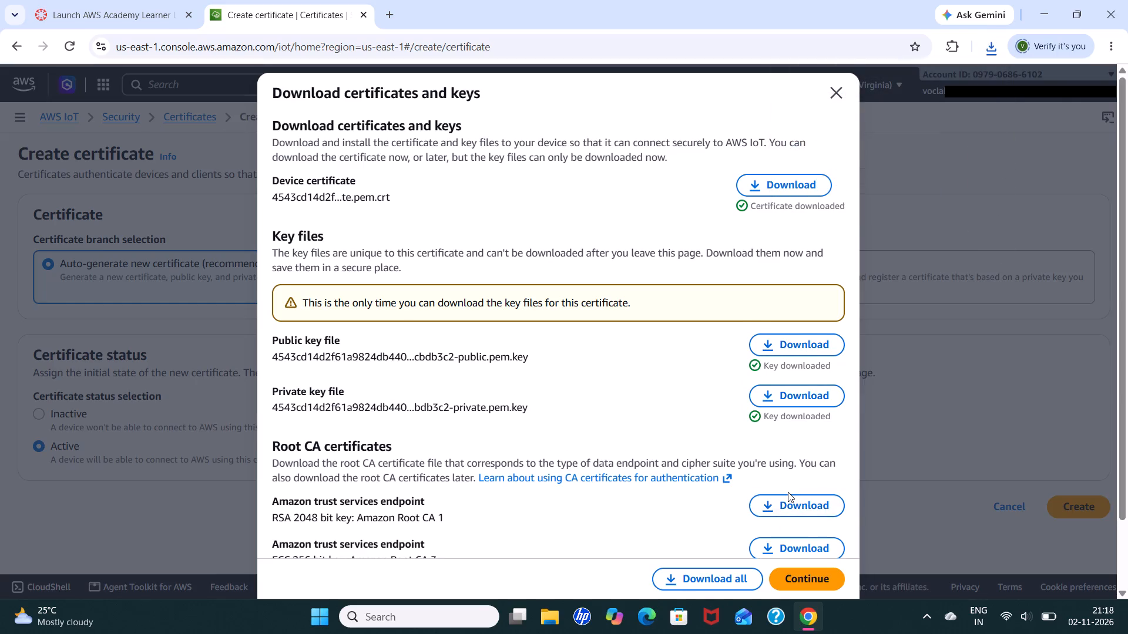
pyautogui.scroll(-2, 788, 492)
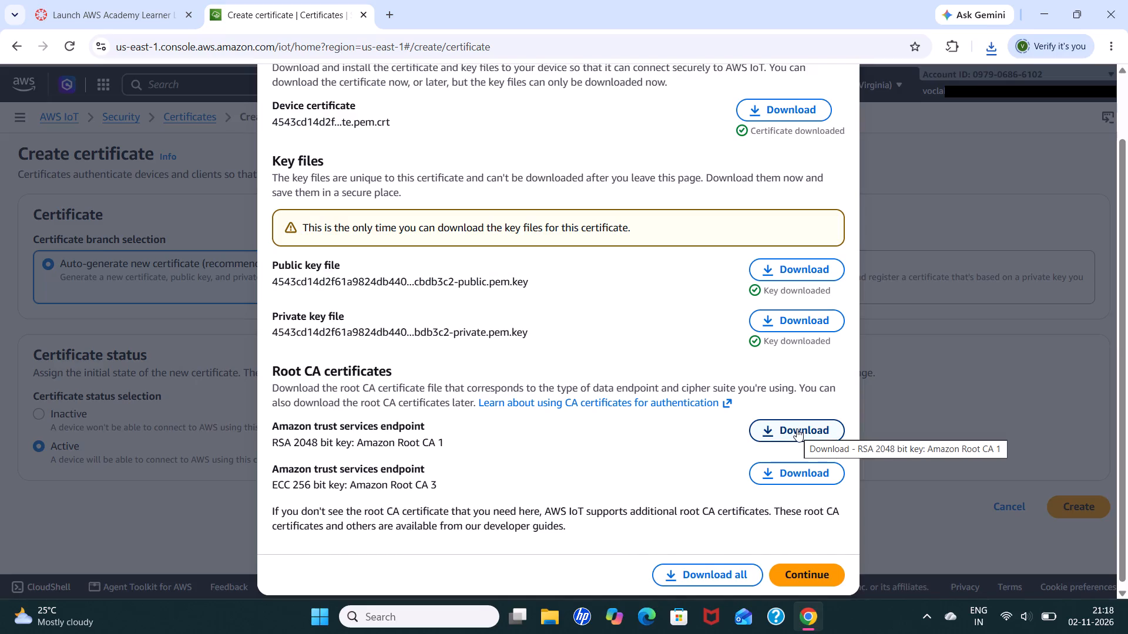
pyautogui.click(797, 429)
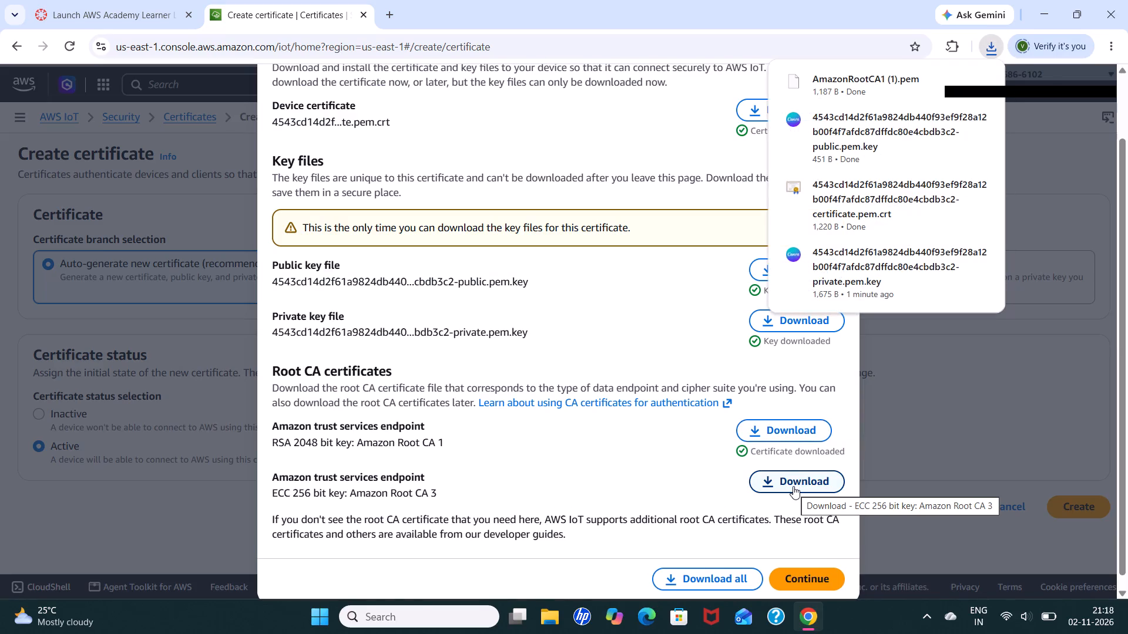
pyautogui.click(793, 486)
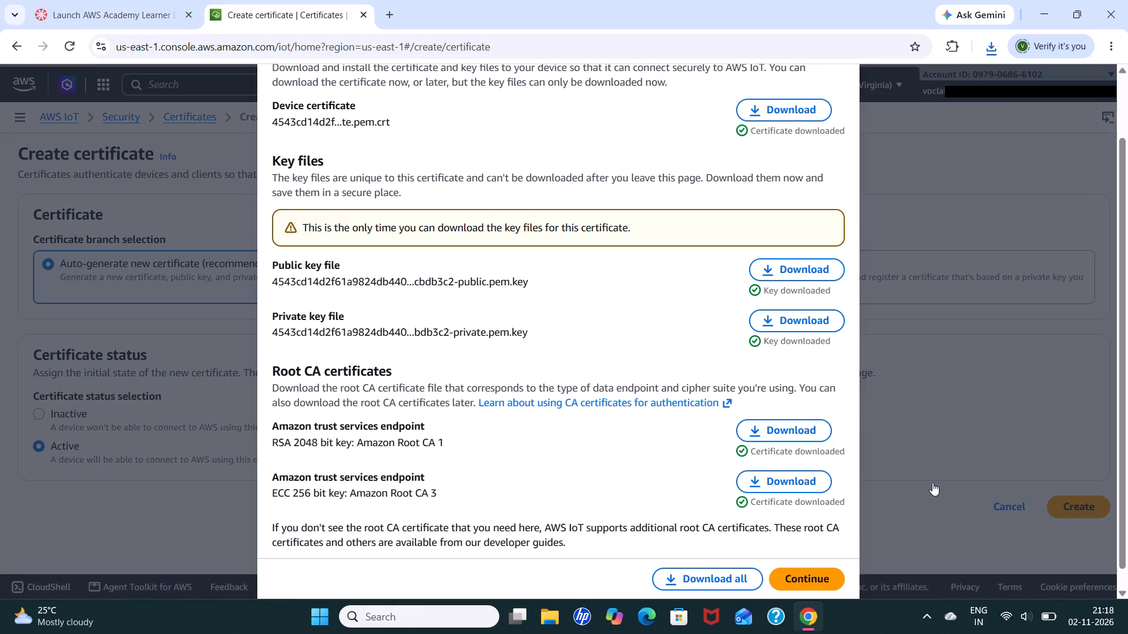
pyautogui.click(808, 571)
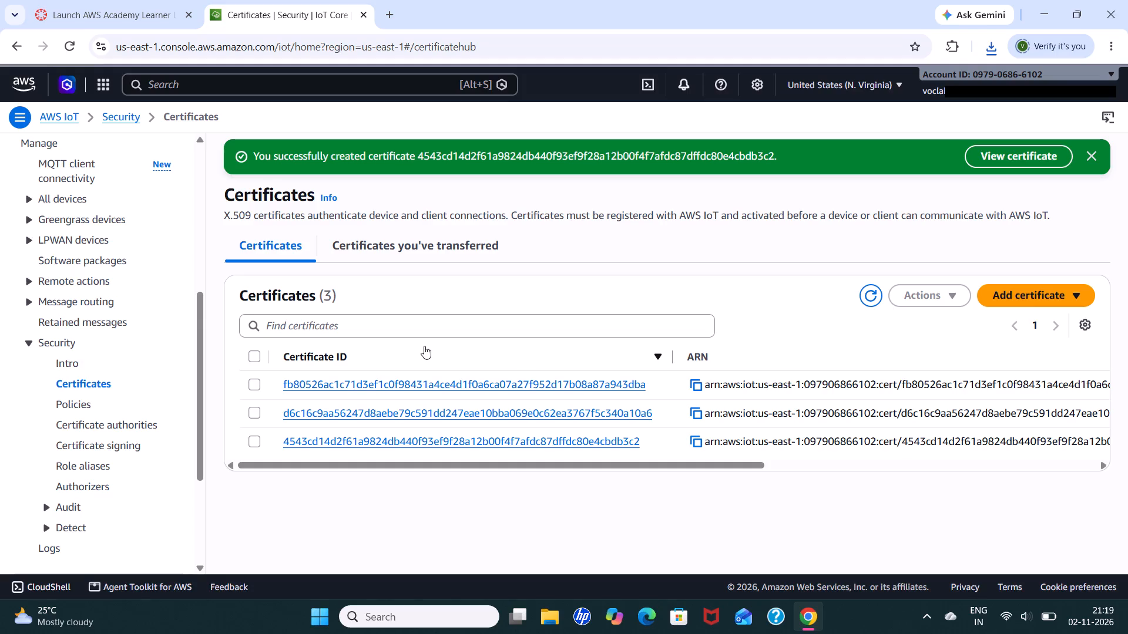
# Open the certificate whose ID begins with fb80526 and review its attached policies.
pyautogui.click(438, 385)
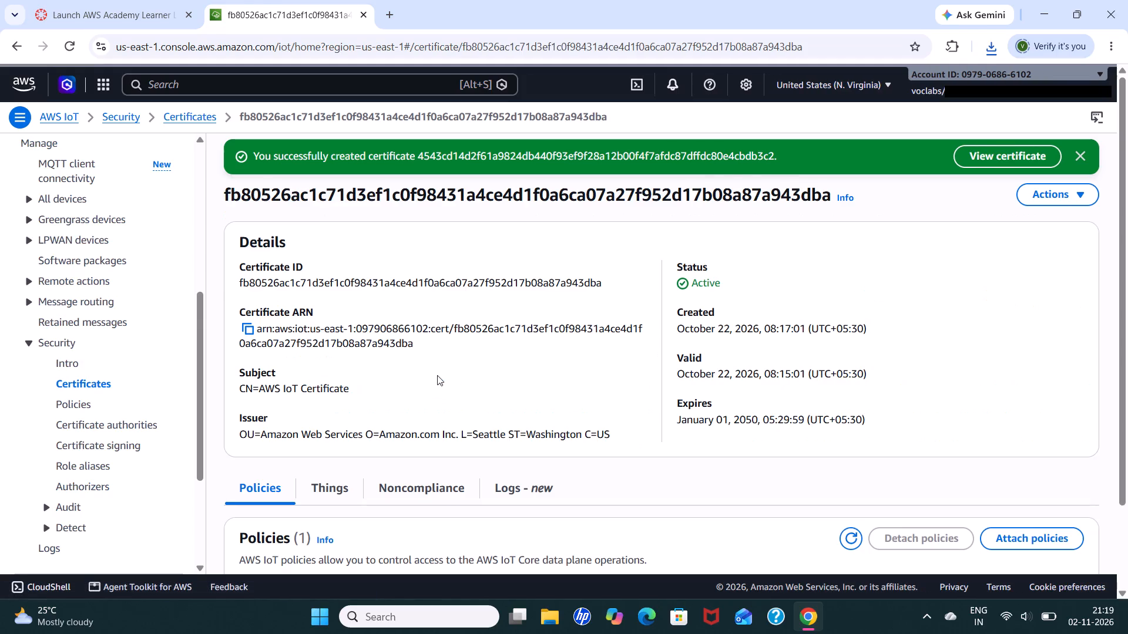
pyautogui.scroll(-2, 466, 358)
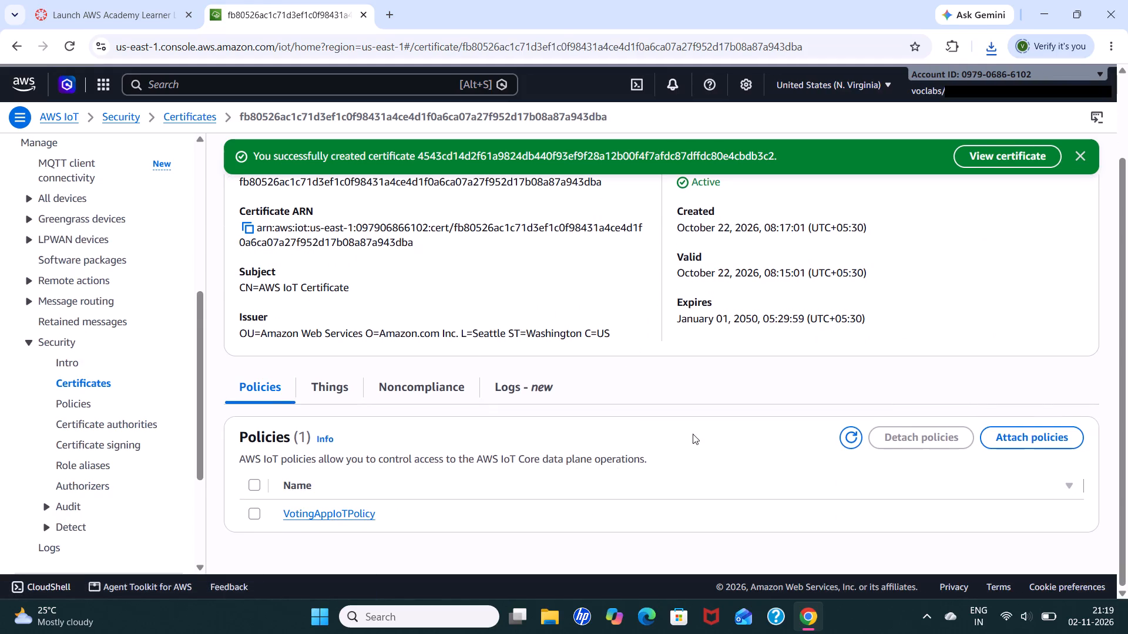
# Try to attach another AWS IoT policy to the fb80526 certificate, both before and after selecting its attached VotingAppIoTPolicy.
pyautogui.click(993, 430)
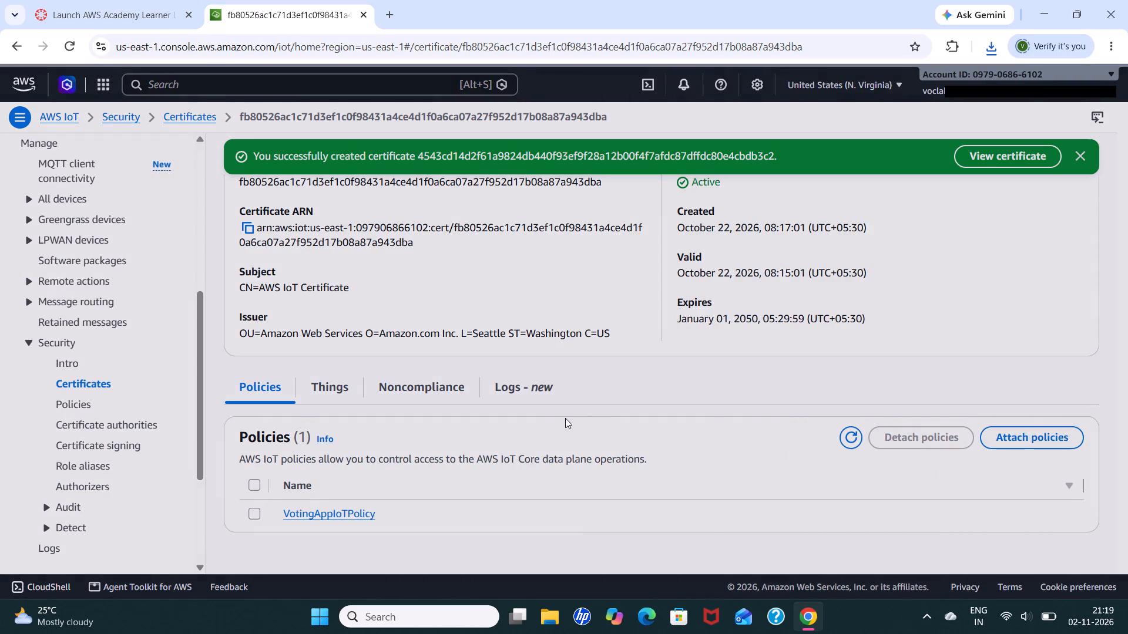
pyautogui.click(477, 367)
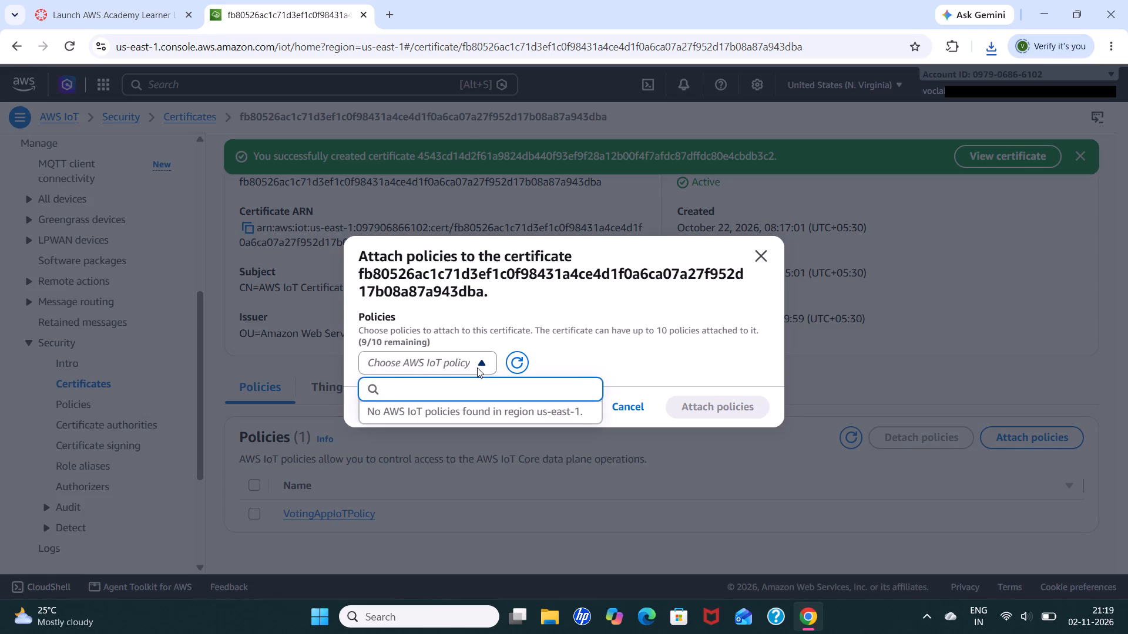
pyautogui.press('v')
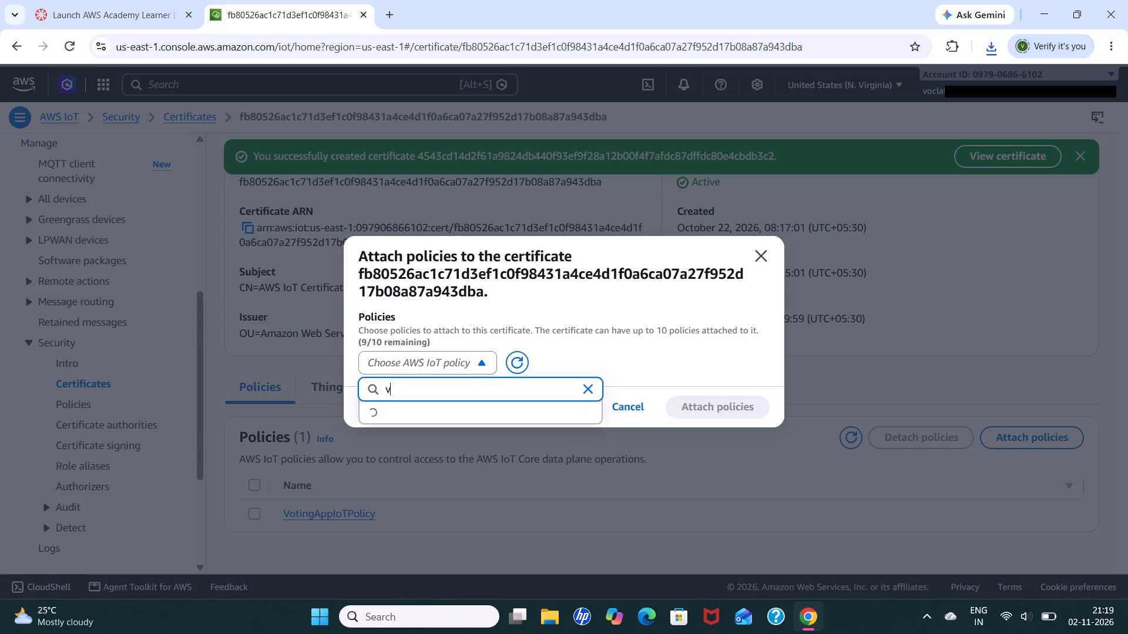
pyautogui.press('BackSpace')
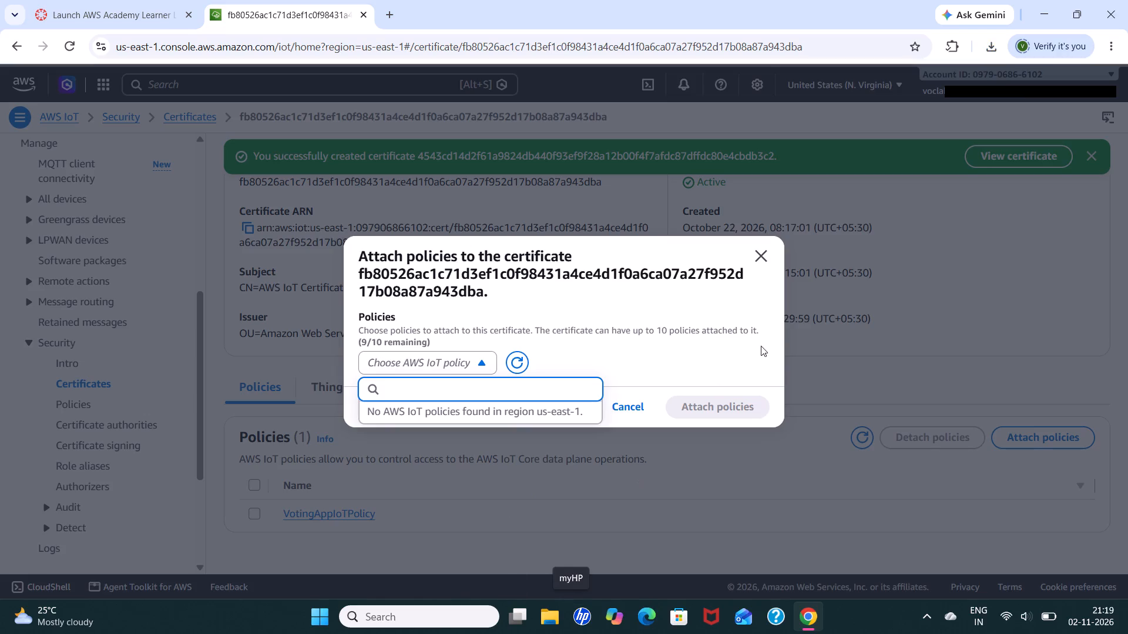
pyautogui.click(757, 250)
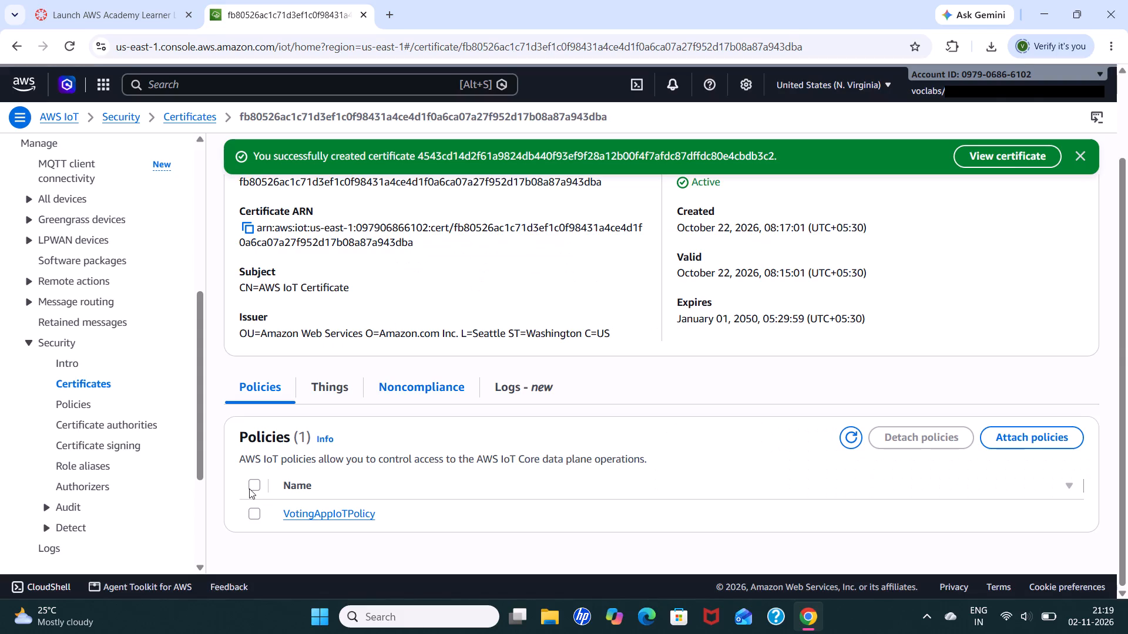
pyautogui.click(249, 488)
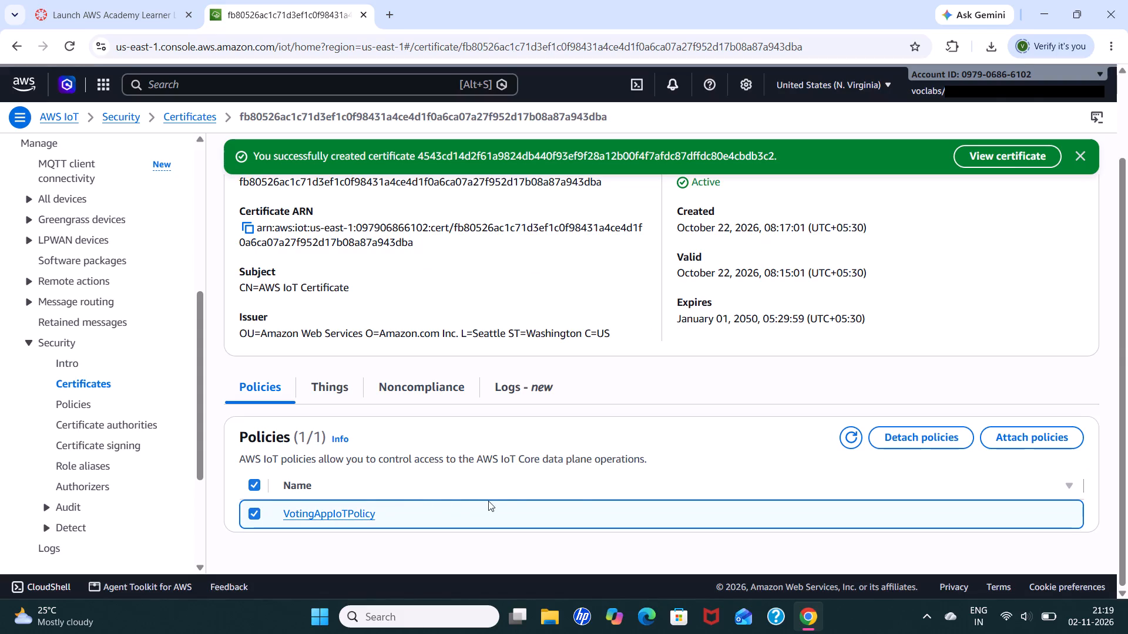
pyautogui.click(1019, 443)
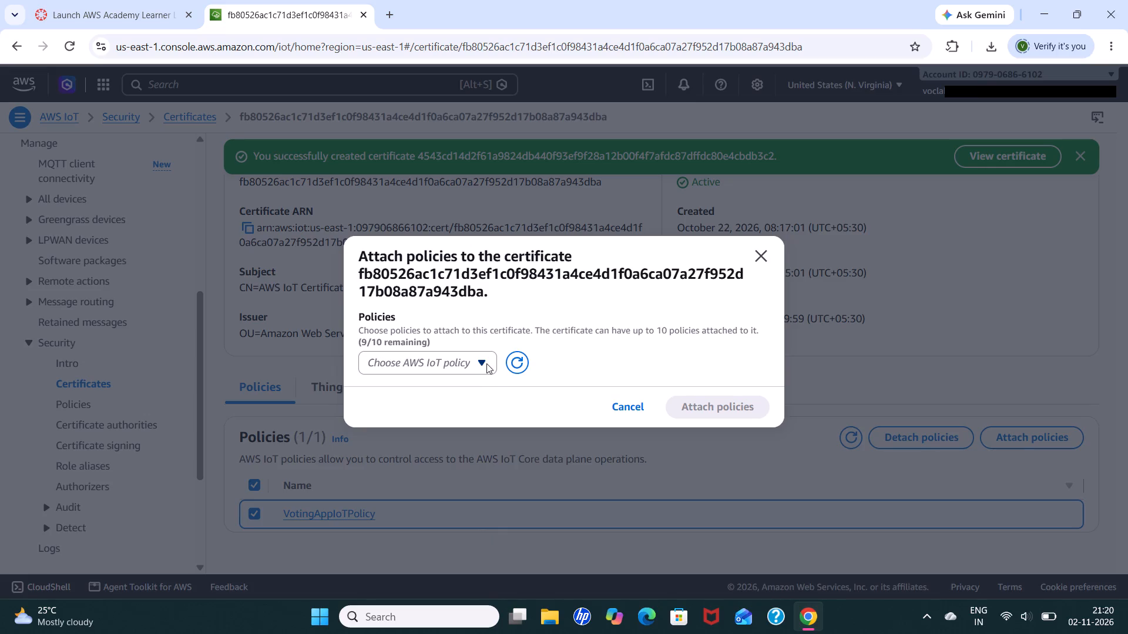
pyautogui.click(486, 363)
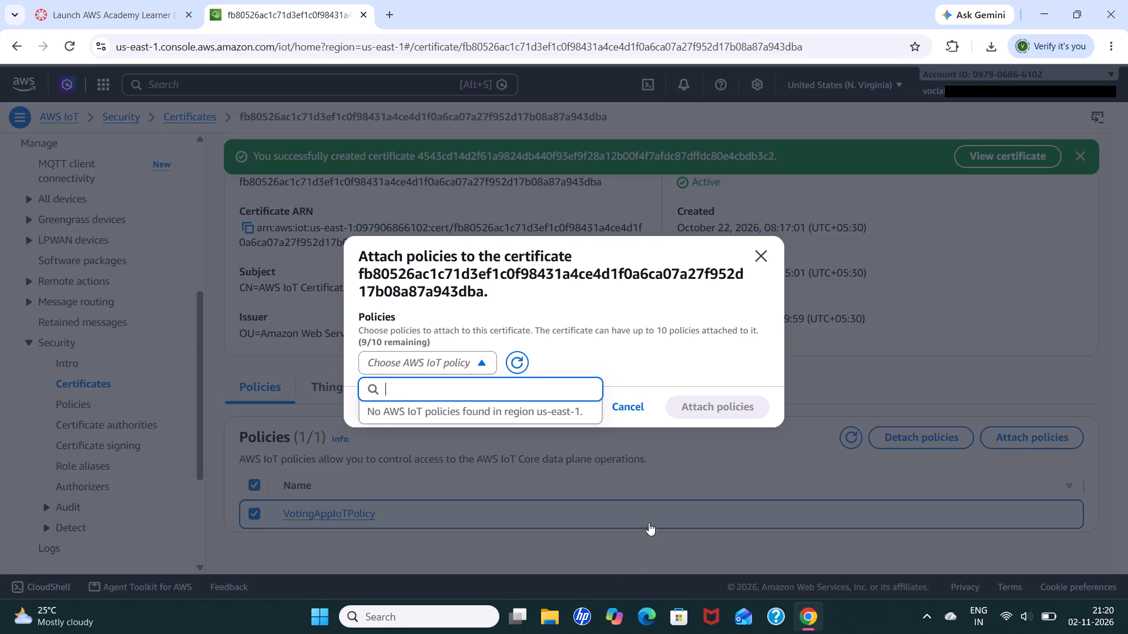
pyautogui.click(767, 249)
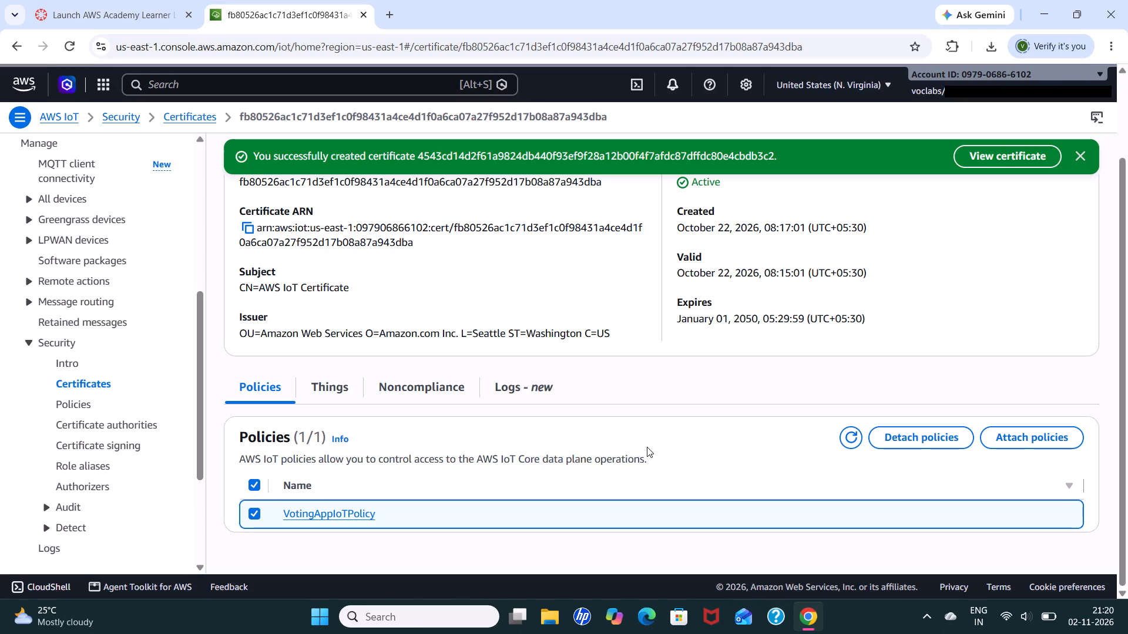
# Check which things are attached to the fb80526 certificate.
pyautogui.click(331, 393)
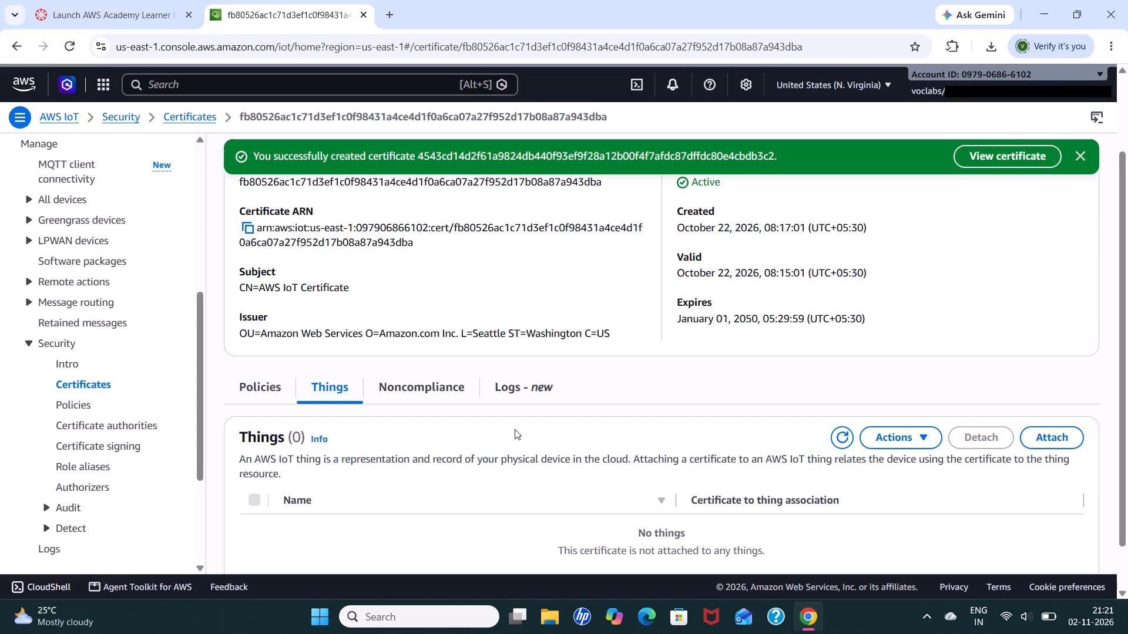
pyautogui.scroll(-3, 515, 429)
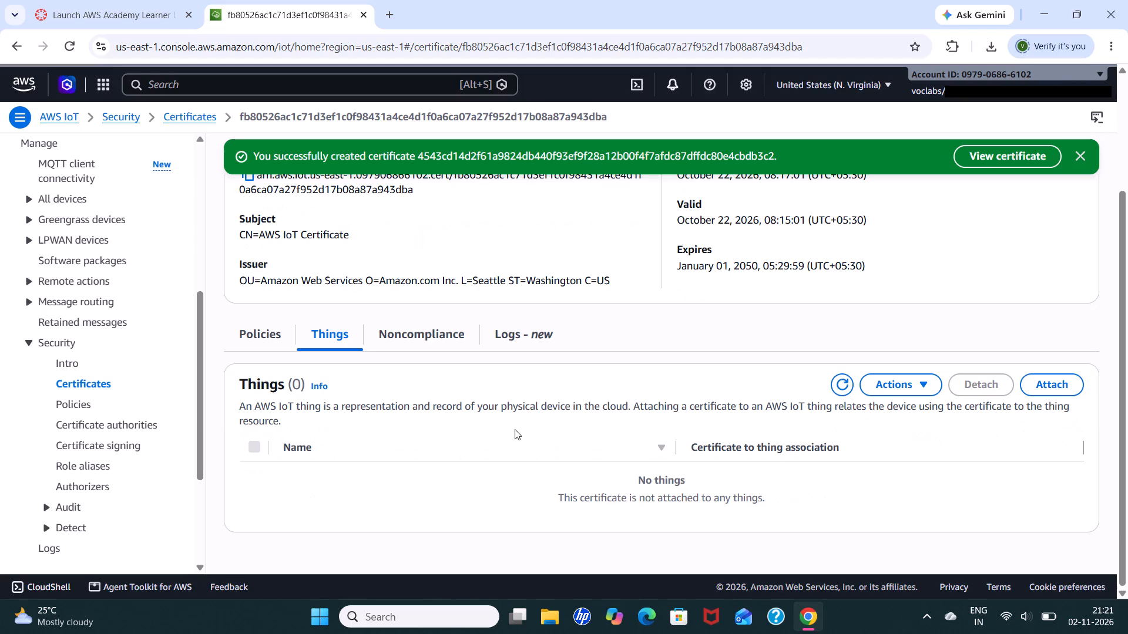
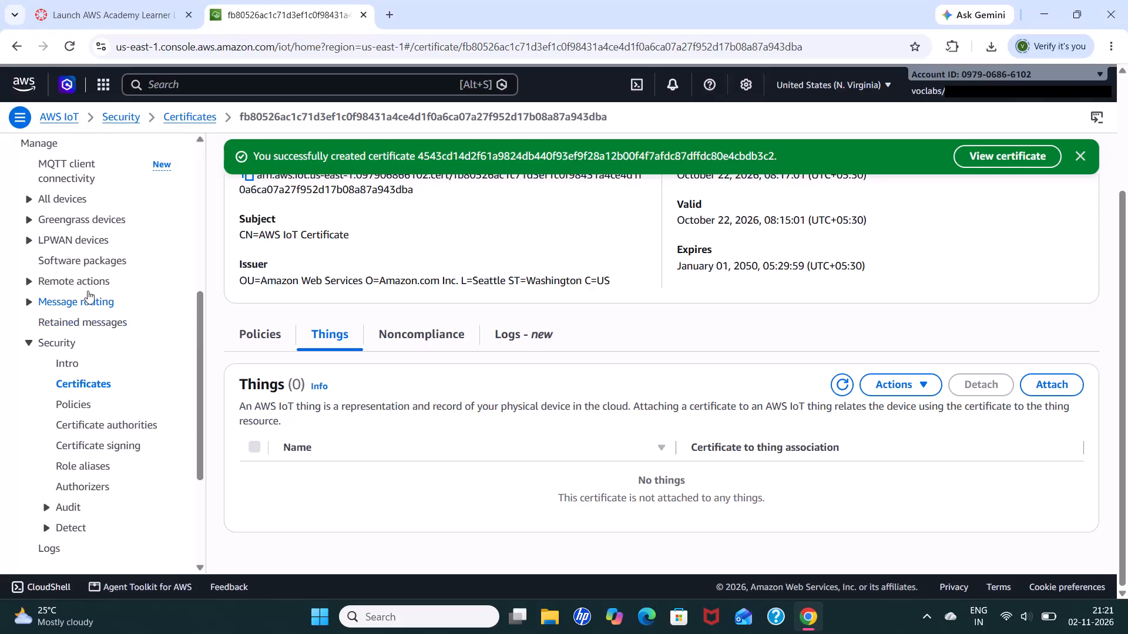
# Recheck the fb80526 certificate's policies, and open the VotingAppESP32 thing to review its attributes and attached certificates.
pyautogui.click(266, 329)
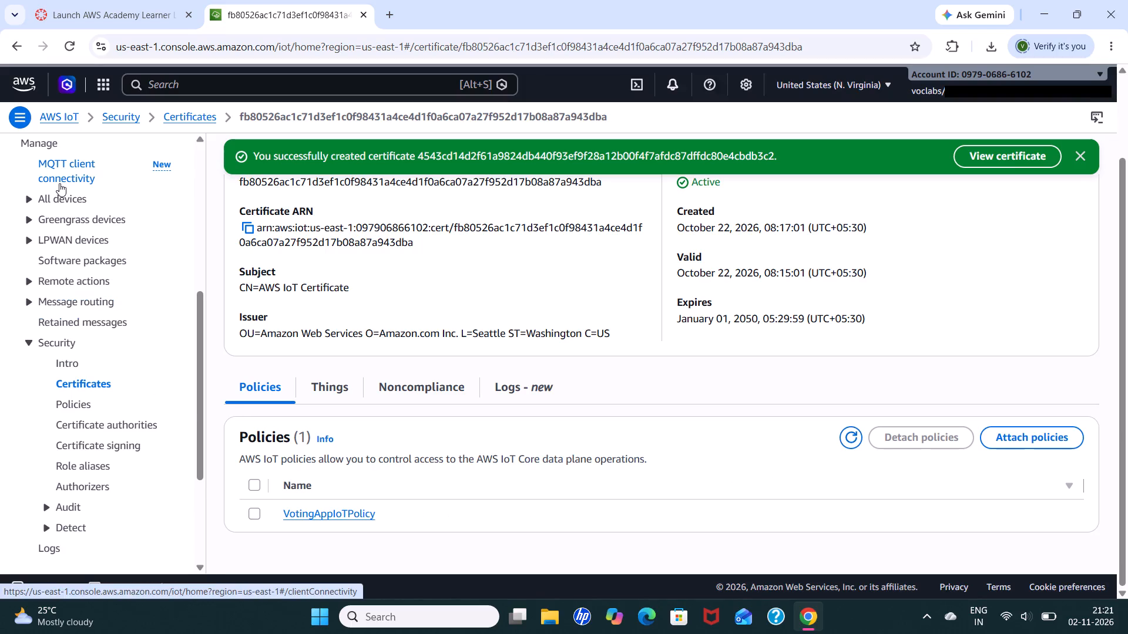
pyautogui.click(61, 199)
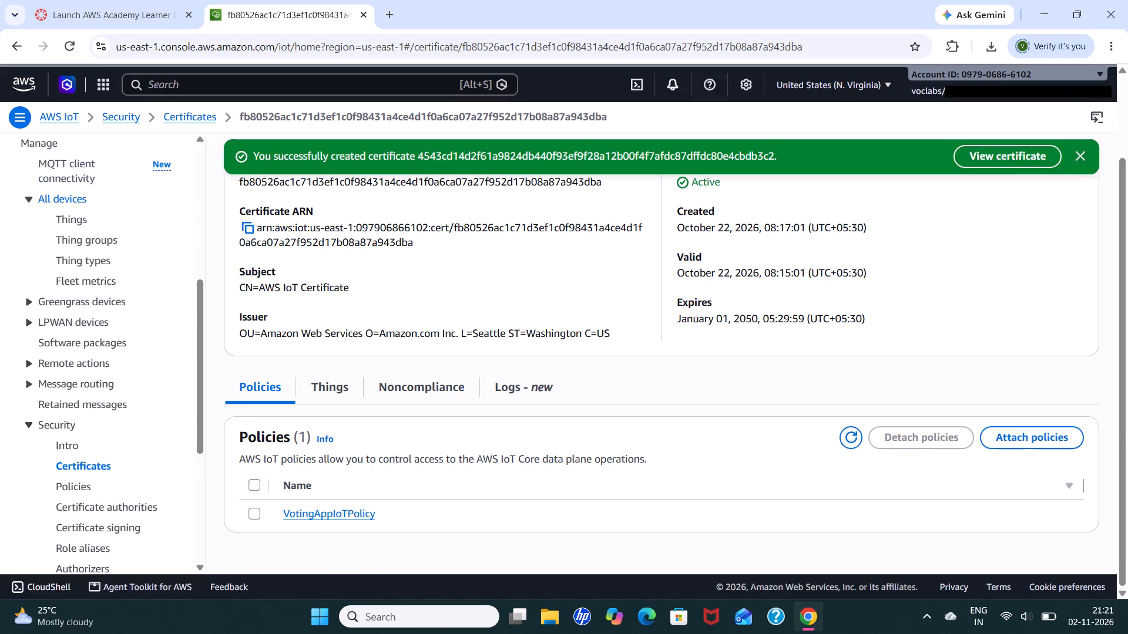
pyautogui.click(67, 215)
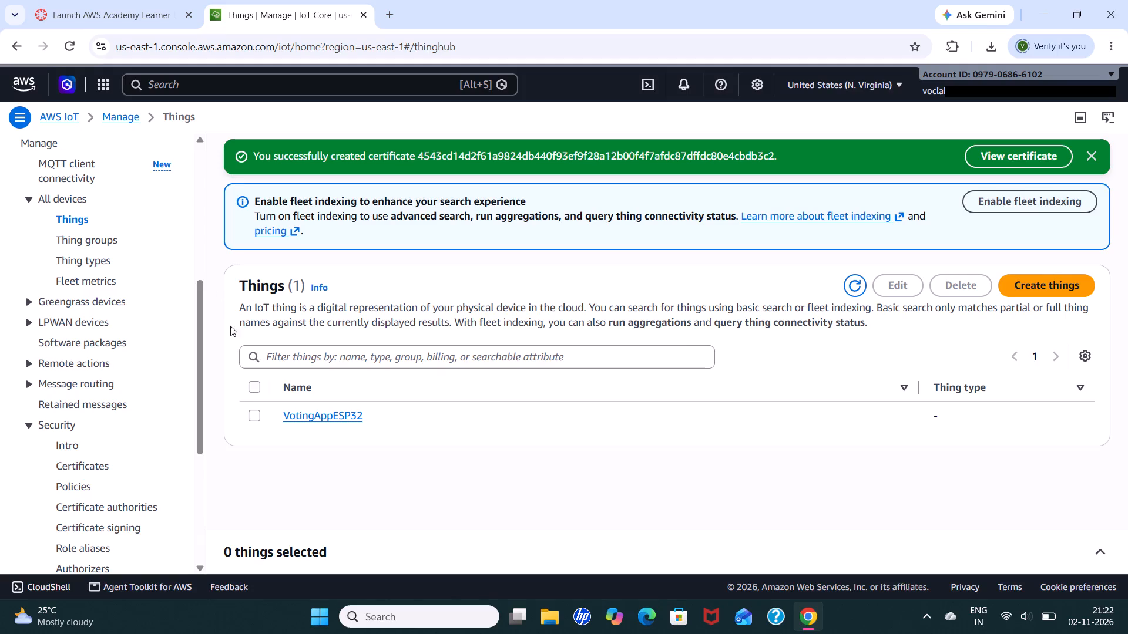
pyautogui.click(297, 417)
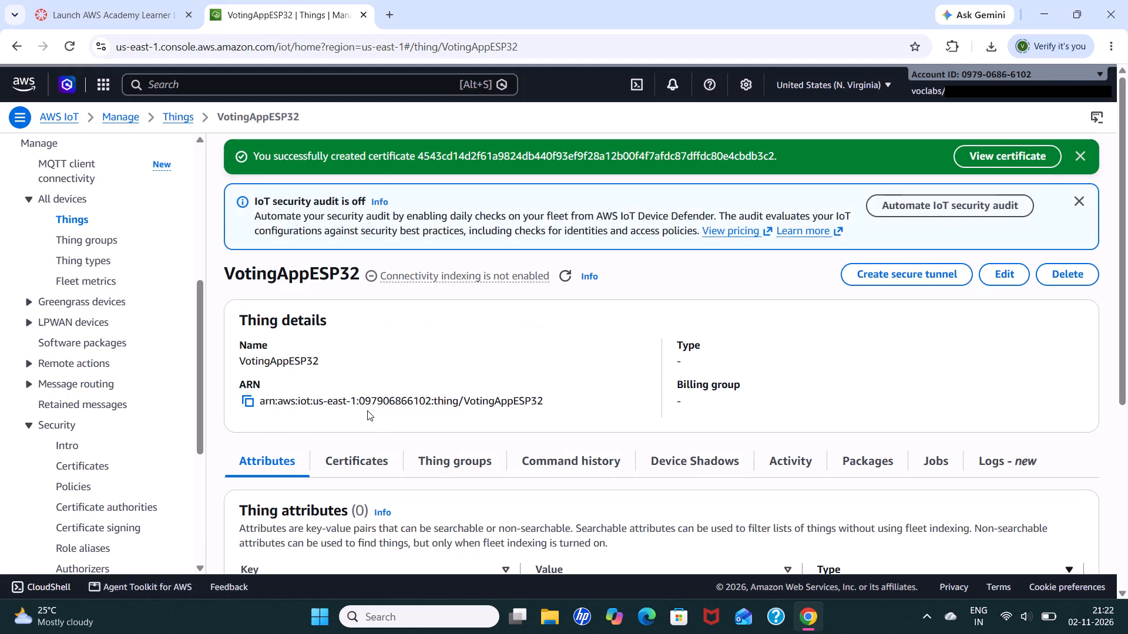
pyautogui.scroll(-6, 398, 406)
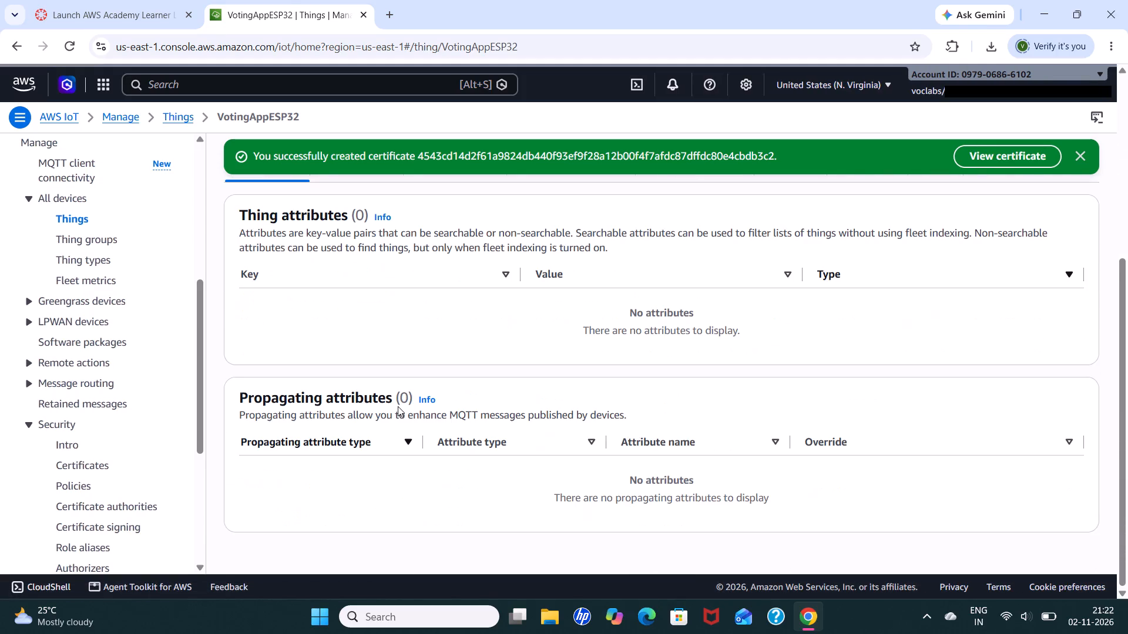
pyautogui.scroll(7, 398, 406)
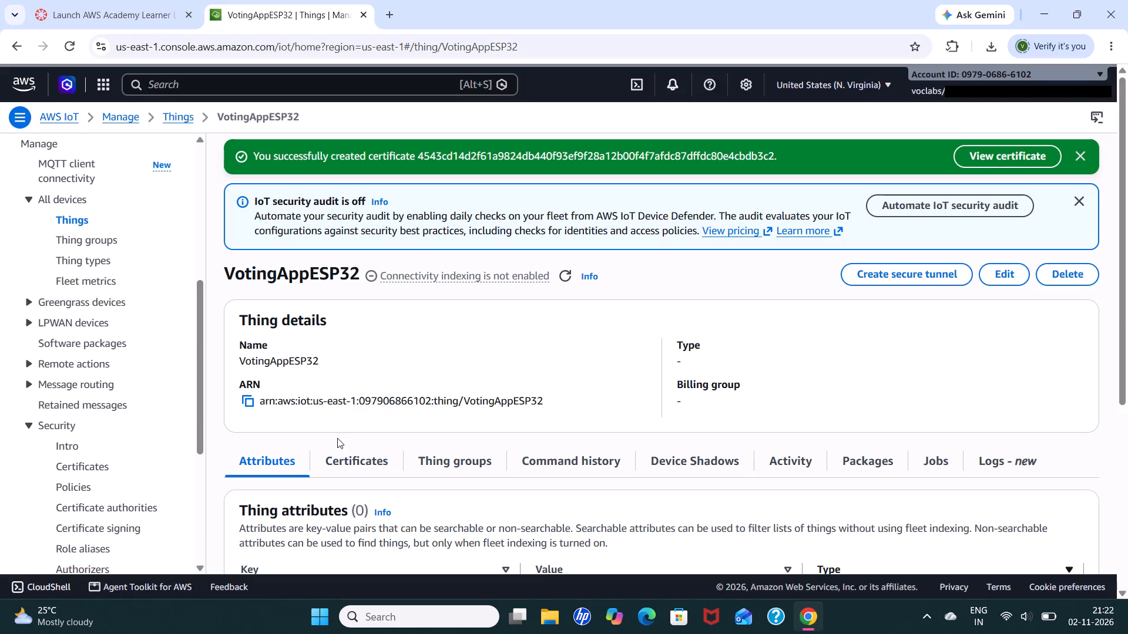
pyautogui.click(338, 460)
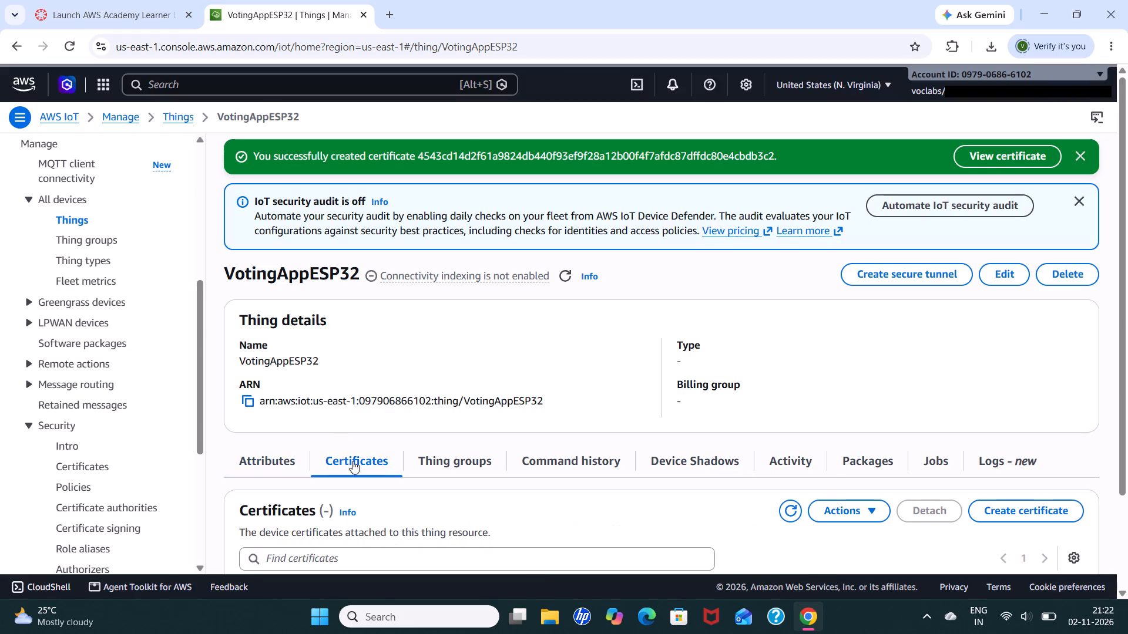
pyautogui.scroll(-3, 394, 475)
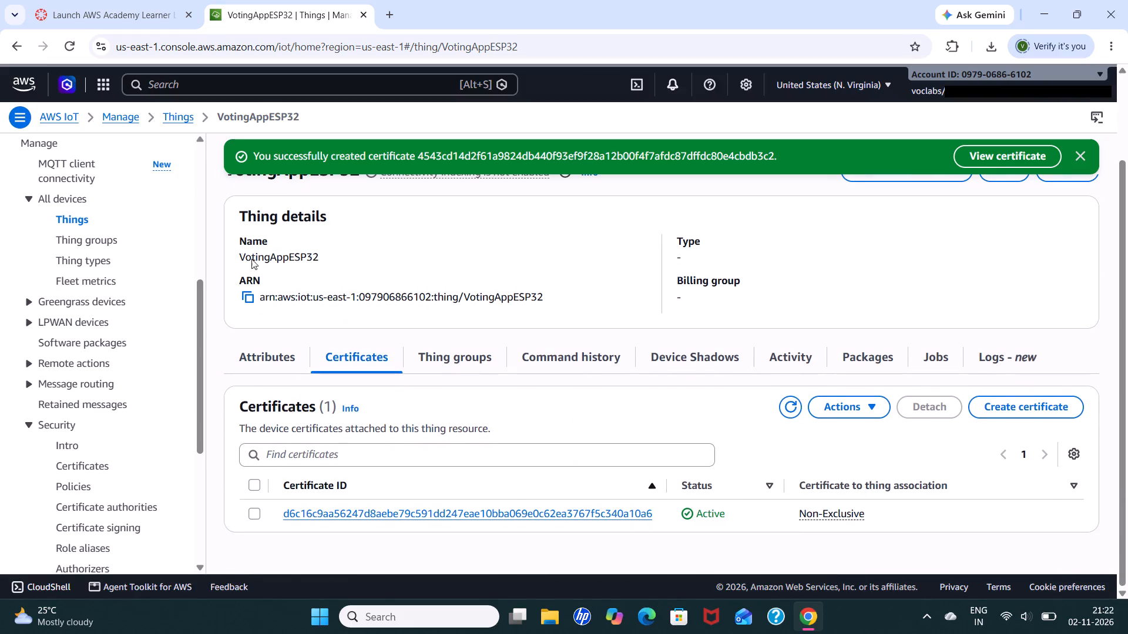
# Return to the things list and select VotingAppESP32 to inspect its summary details.
pyautogui.click(14, 43)
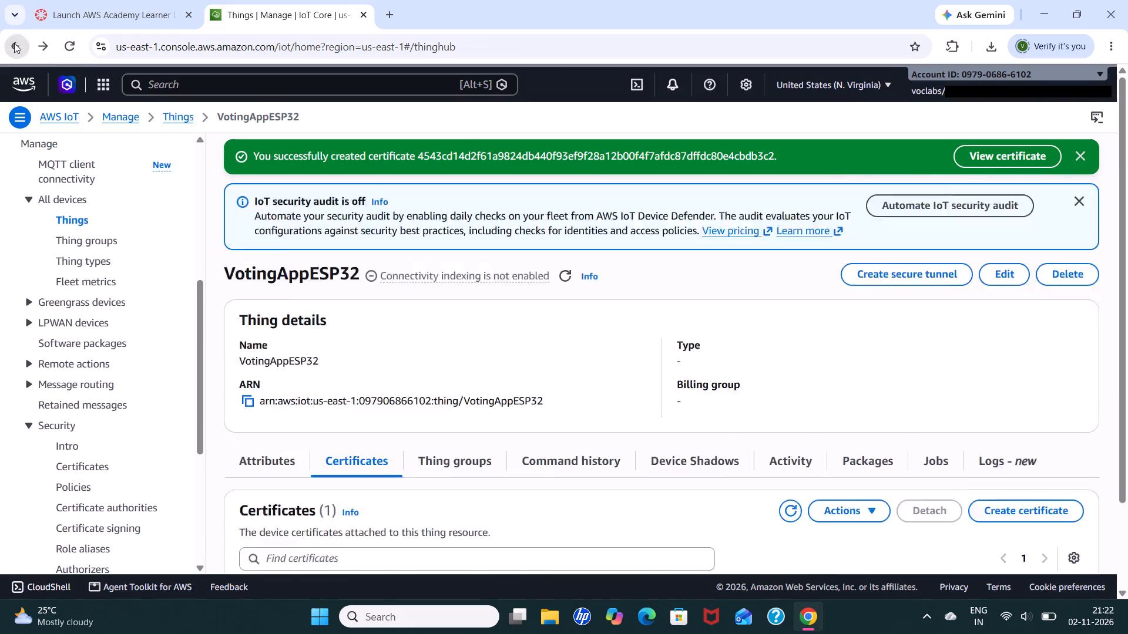
pyautogui.scroll(-1, 409, 278)
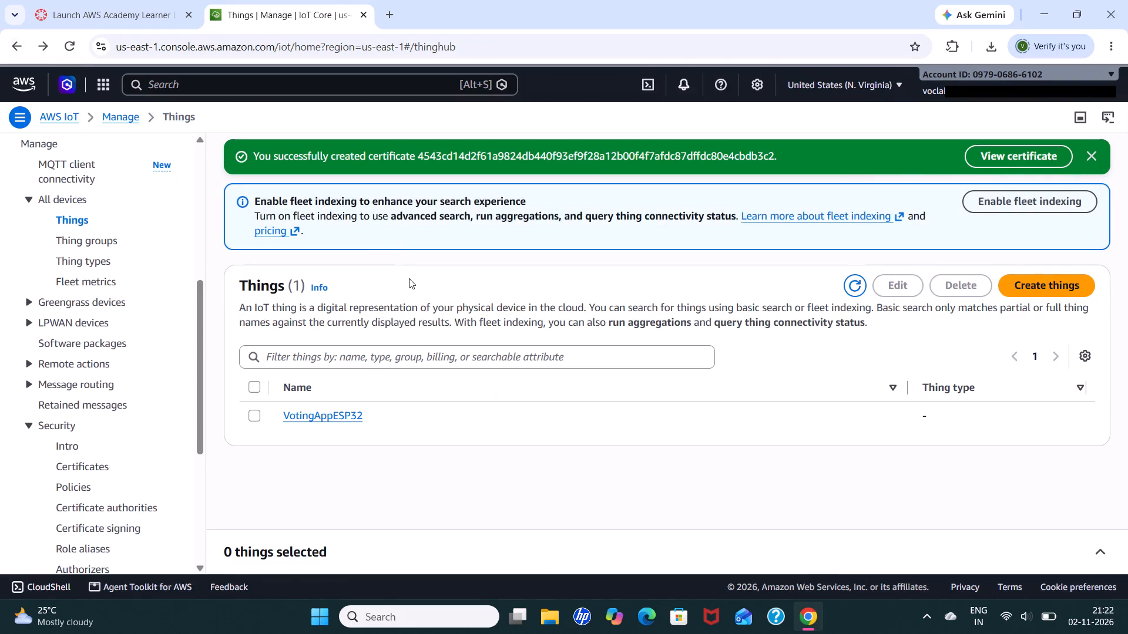
pyautogui.click(254, 416)
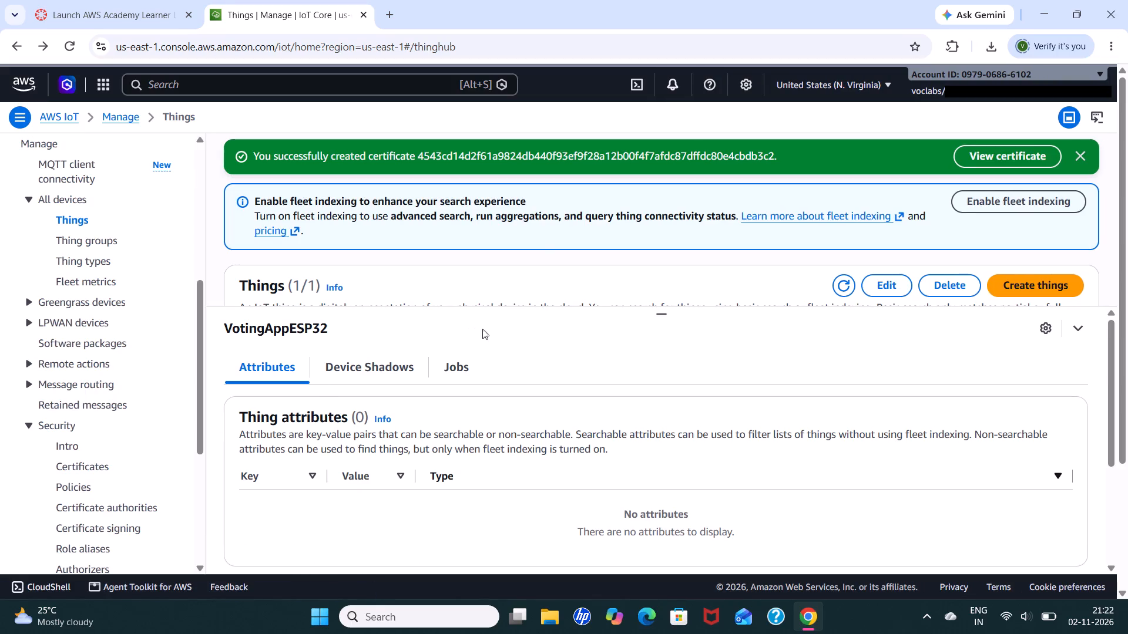
pyautogui.scroll(-4, 609, 288)
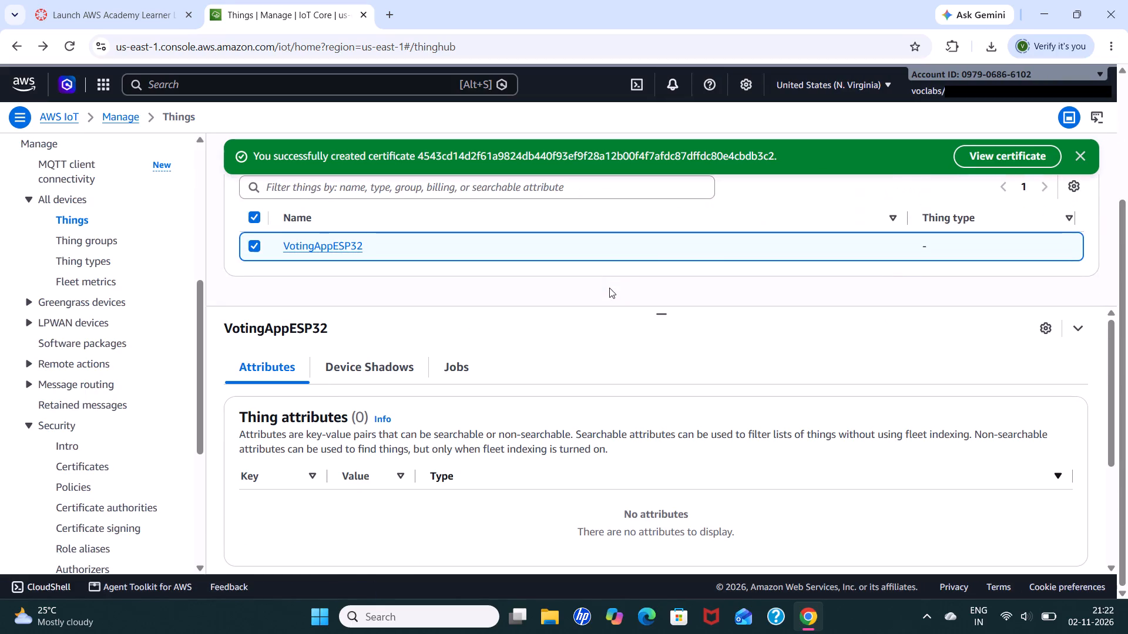
pyautogui.click(1075, 323)
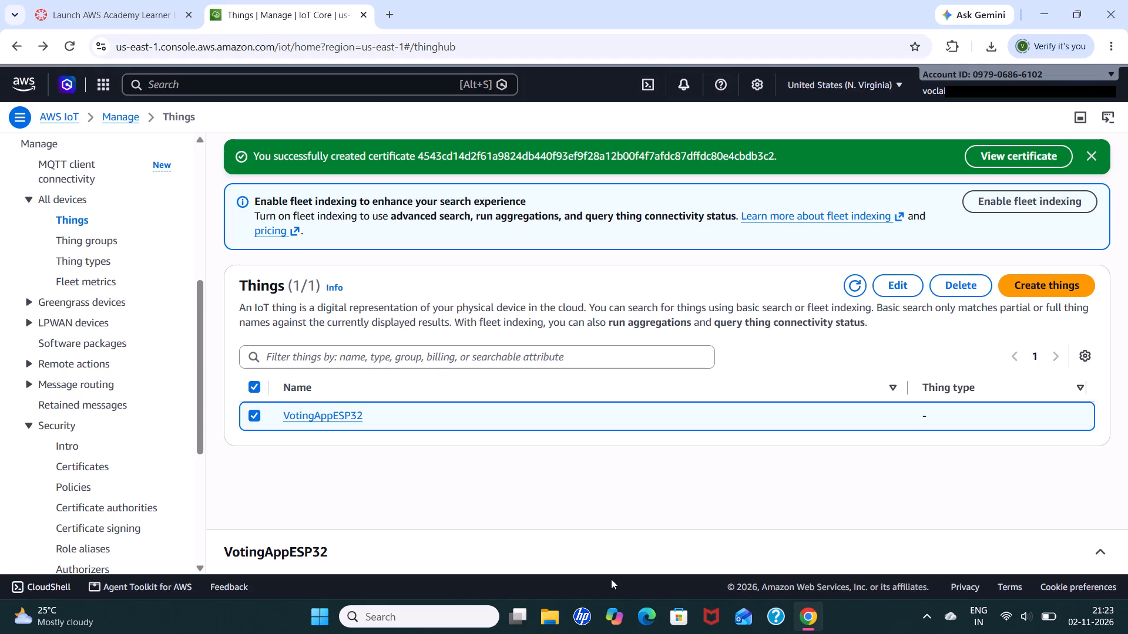
# Create a new certificate from the VotingAppESP32 thing's attached certificates.
pyautogui.click(323, 417)
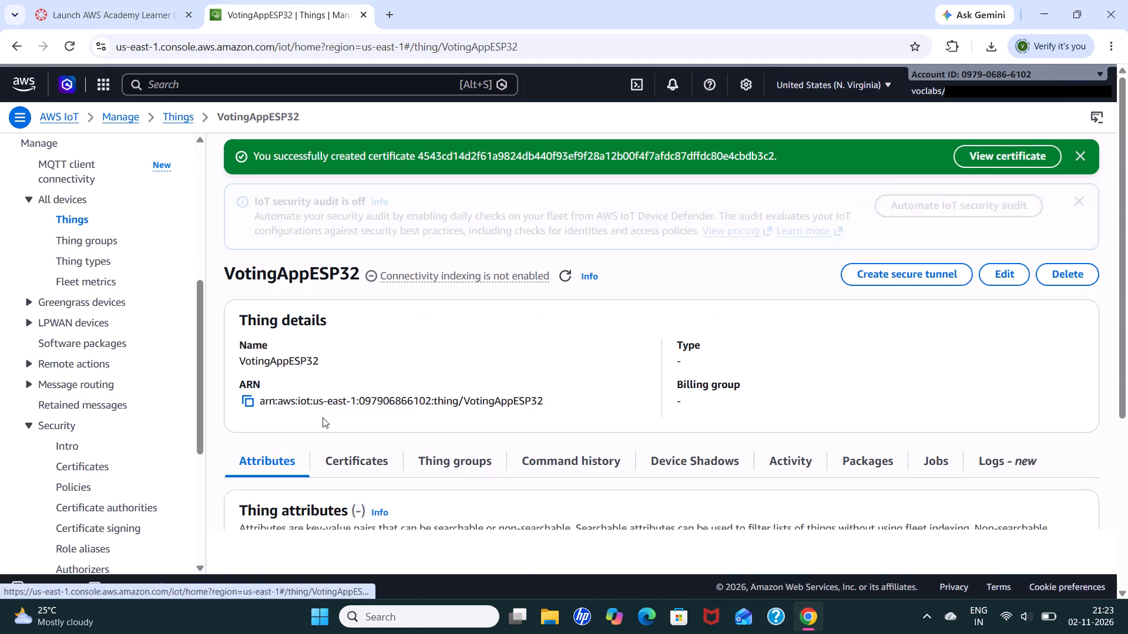
pyautogui.click(331, 460)
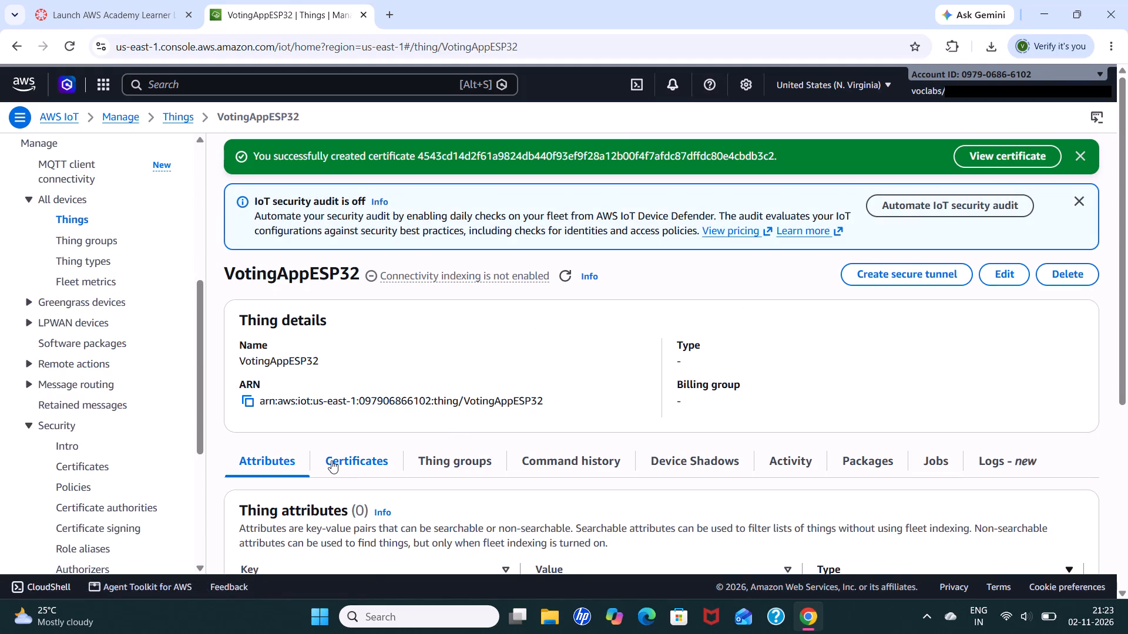
pyautogui.scroll(-3, 417, 475)
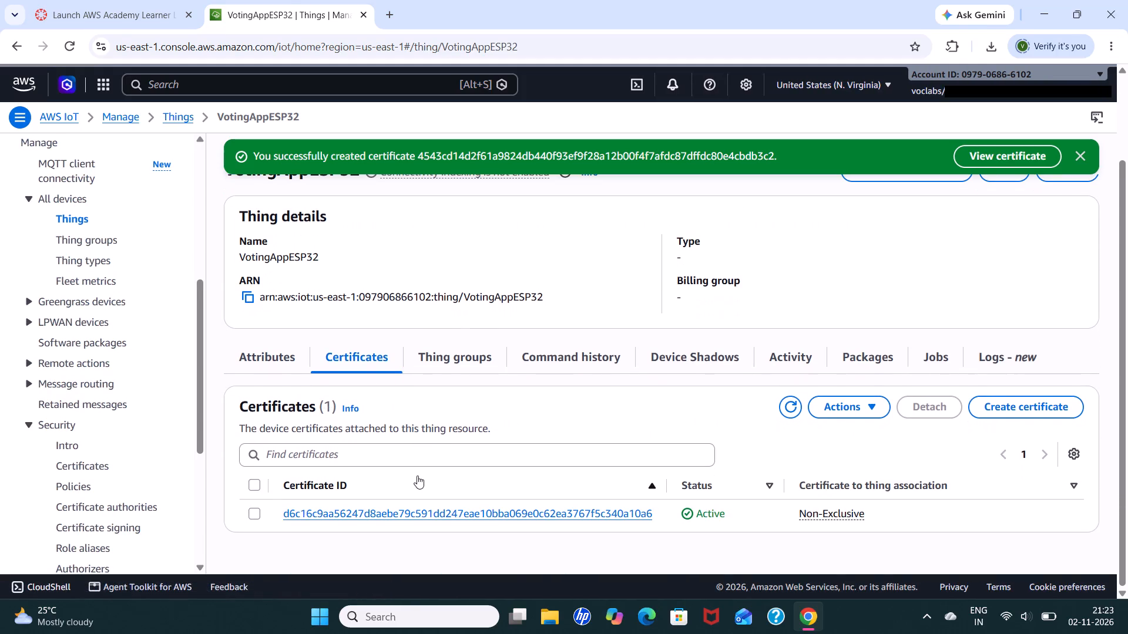
pyautogui.scroll(-1, 417, 475)
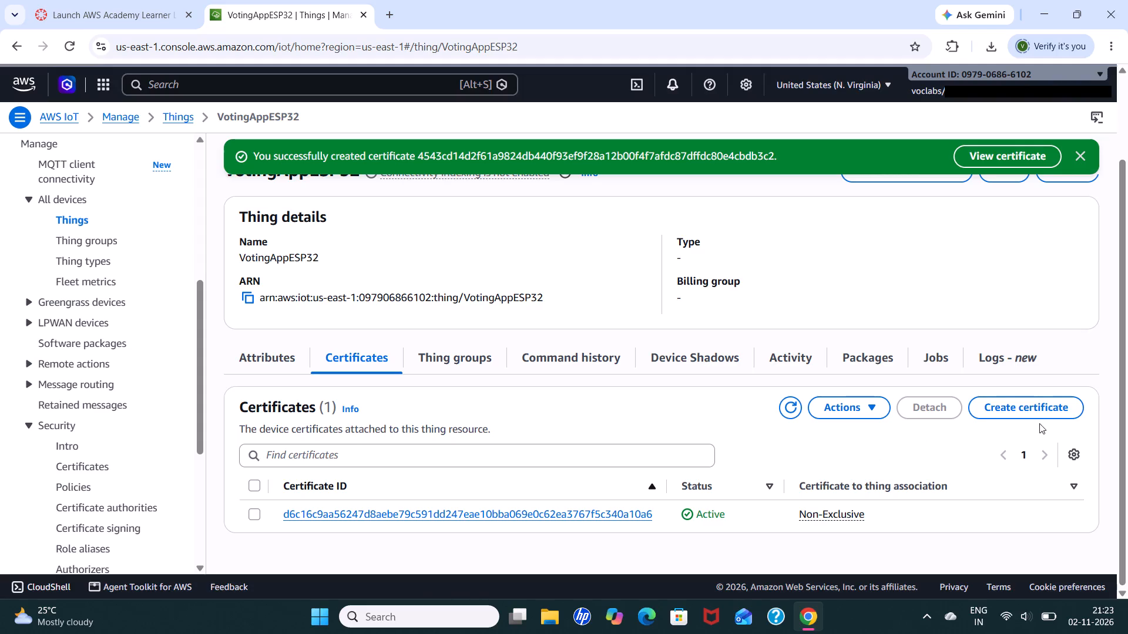
pyautogui.click(1028, 410)
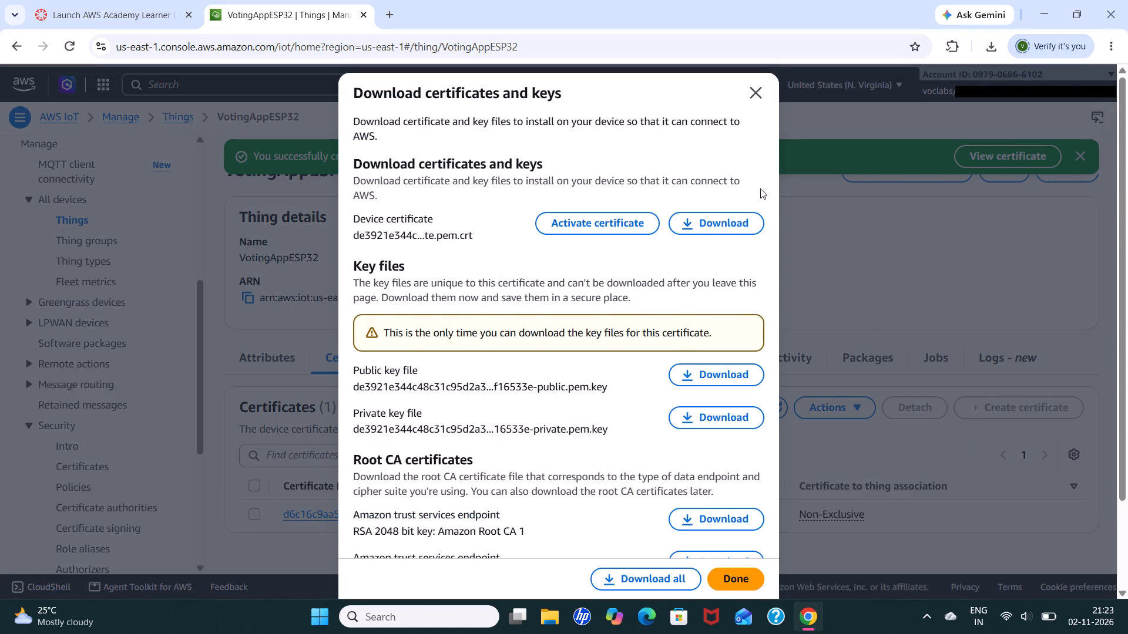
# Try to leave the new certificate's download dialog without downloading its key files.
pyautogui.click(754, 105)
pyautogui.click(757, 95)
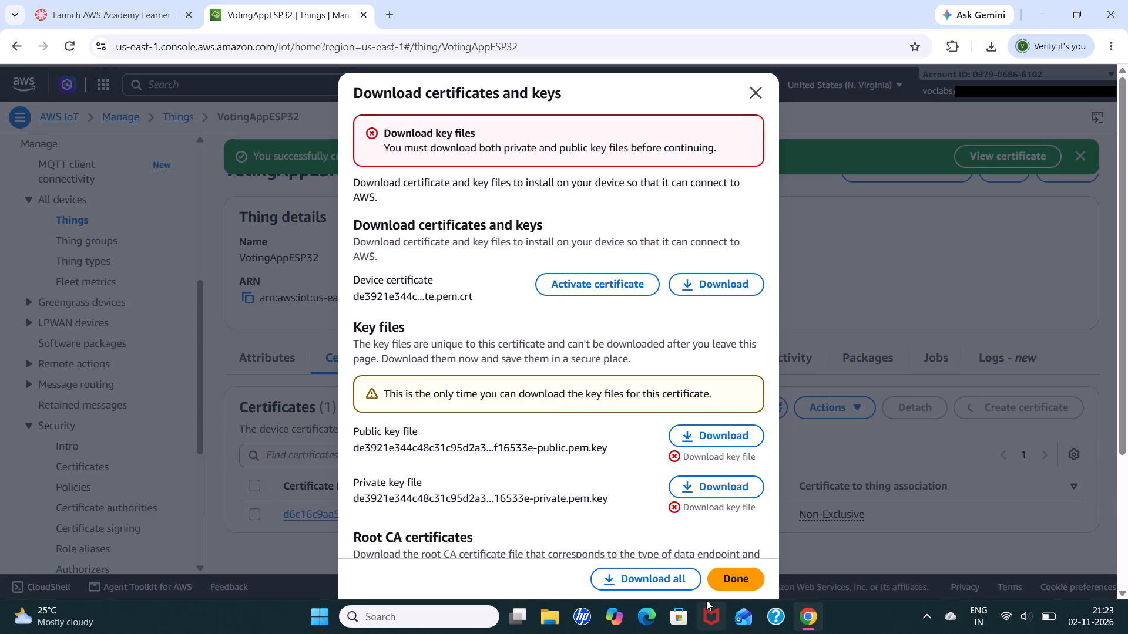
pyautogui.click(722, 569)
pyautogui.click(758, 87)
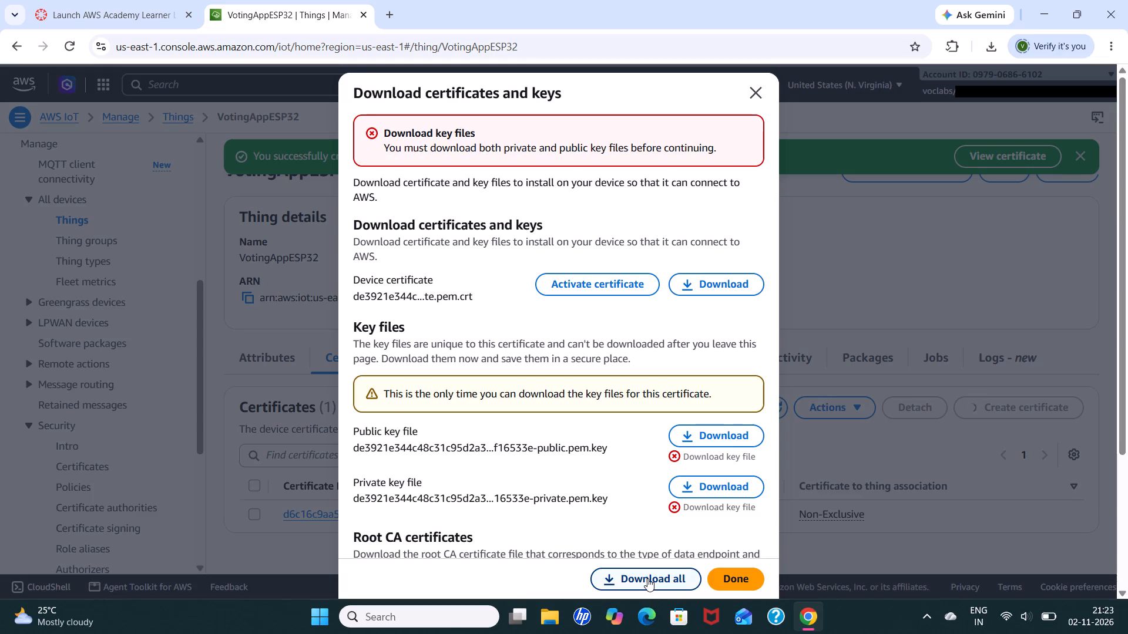
# Download all of the new certificate's files in one go and finish, returning to VotingAppESP32's attached certificates.
pyautogui.click(647, 578)
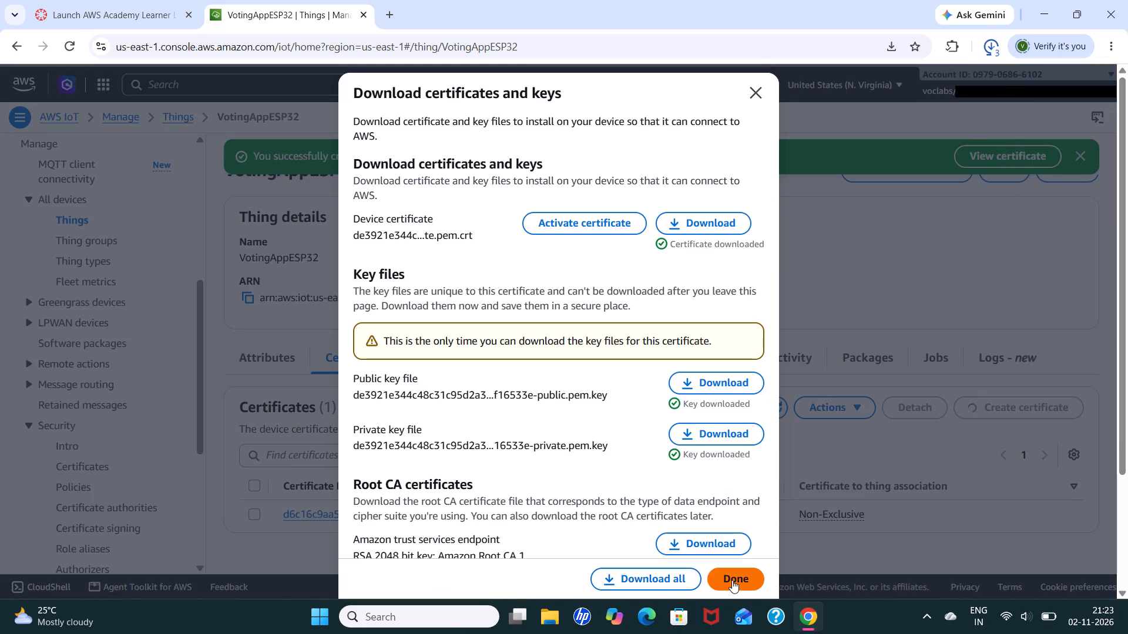
pyautogui.click(732, 580)
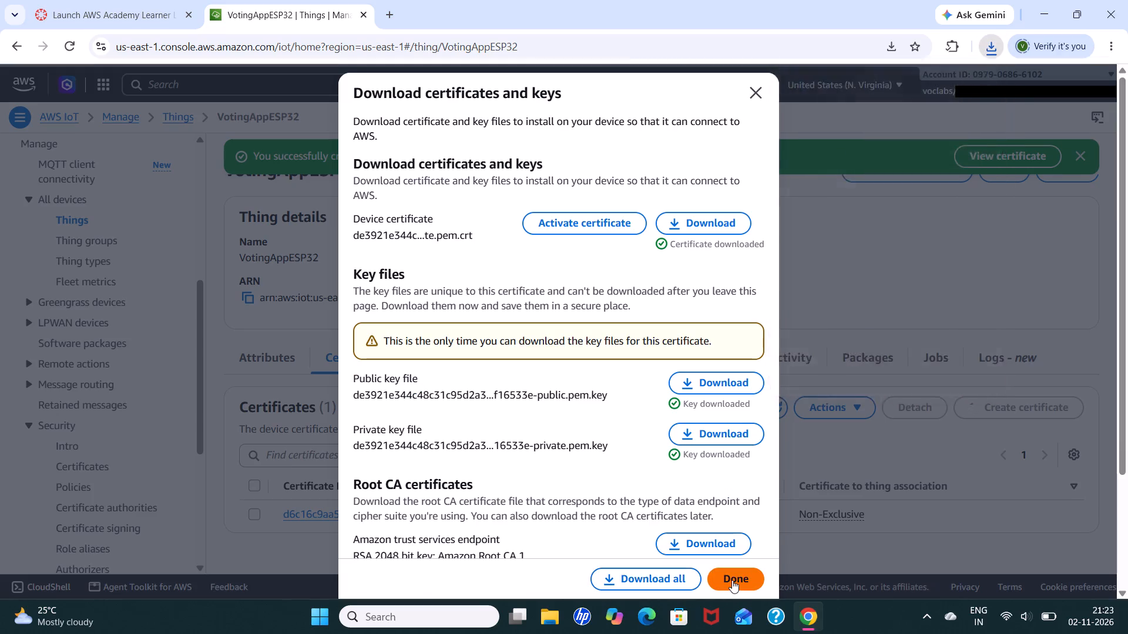
pyautogui.scroll(-4, 766, 416)
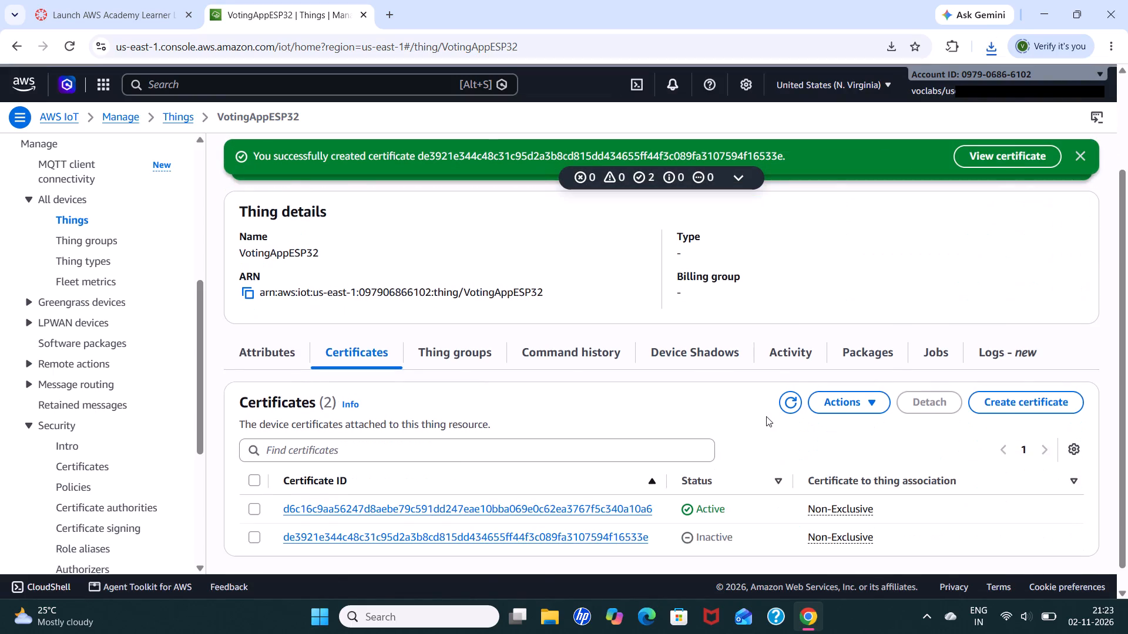
pyautogui.scroll(-1, 766, 416)
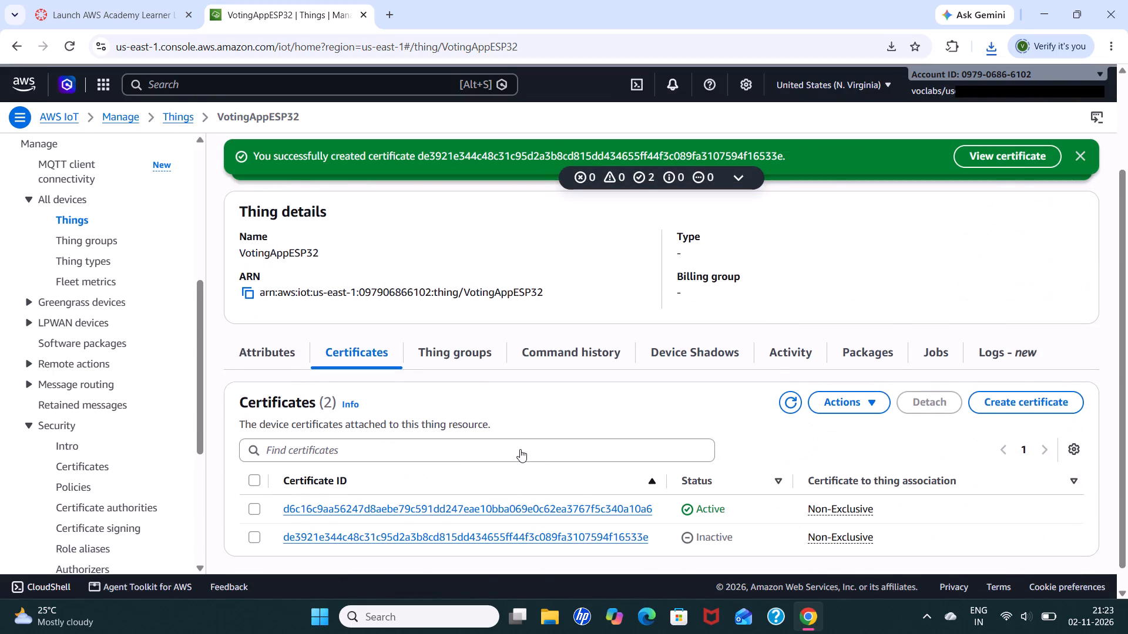
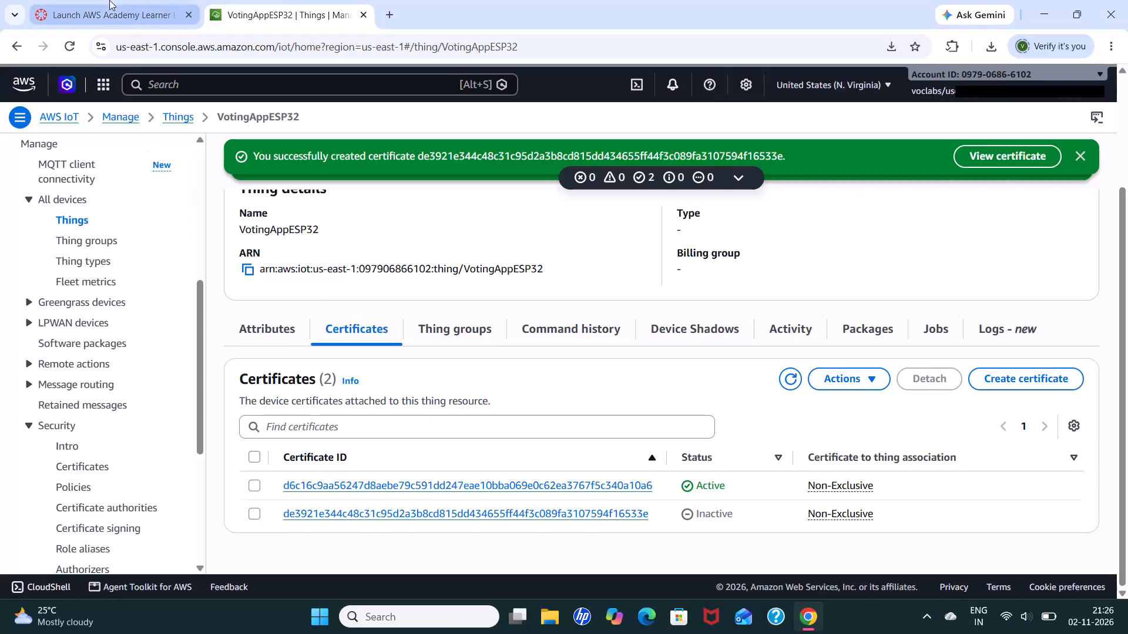
# Switch to the AWS Academy Learner Lab page, end the running lab session, and close the browser.
pyautogui.click(111, 6)
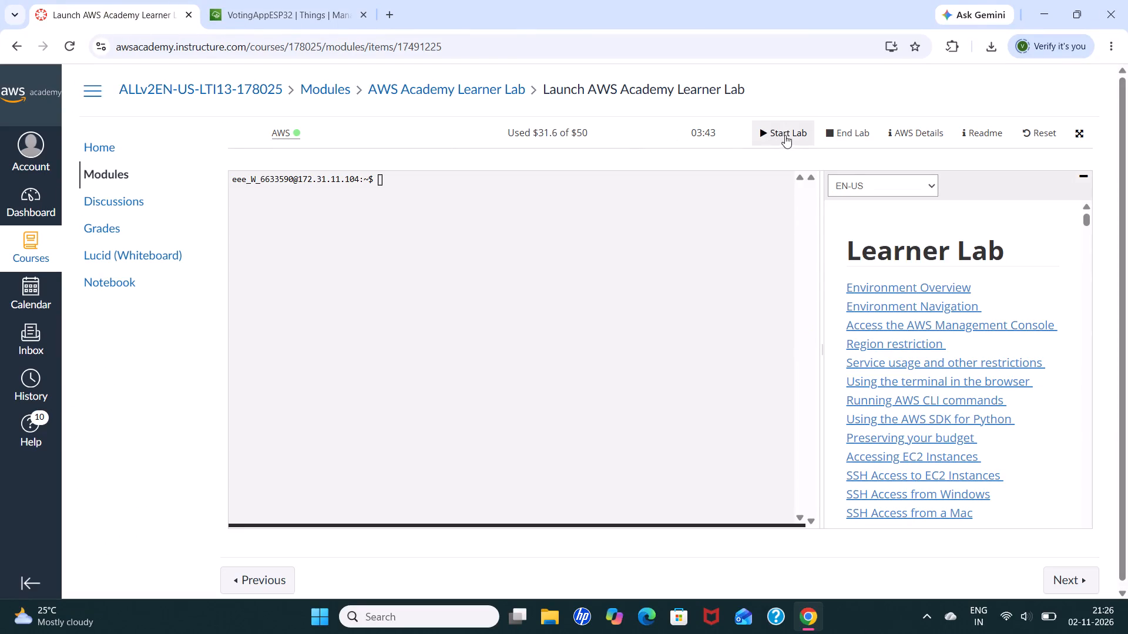
pyautogui.click(821, 133)
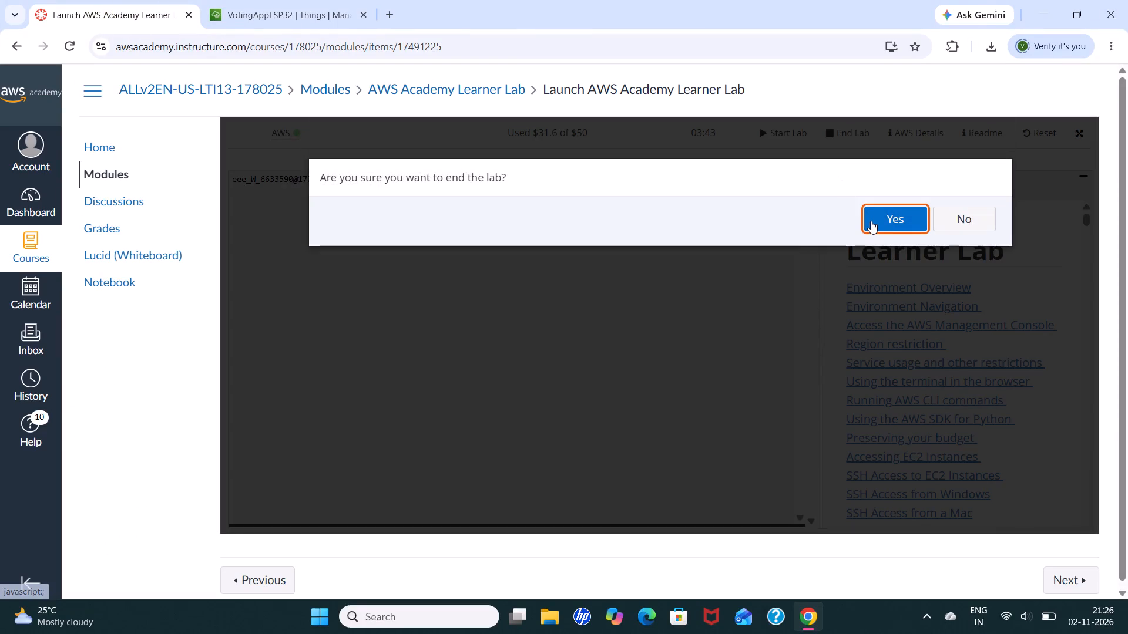
pyautogui.click(871, 221)
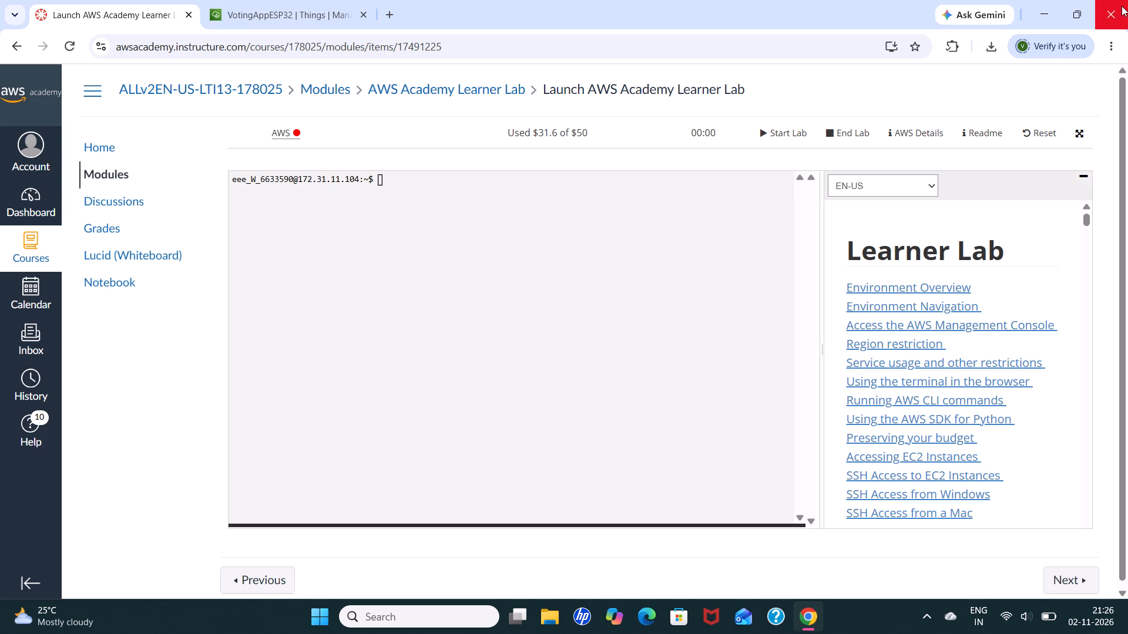
pyautogui.click(1122, 6)
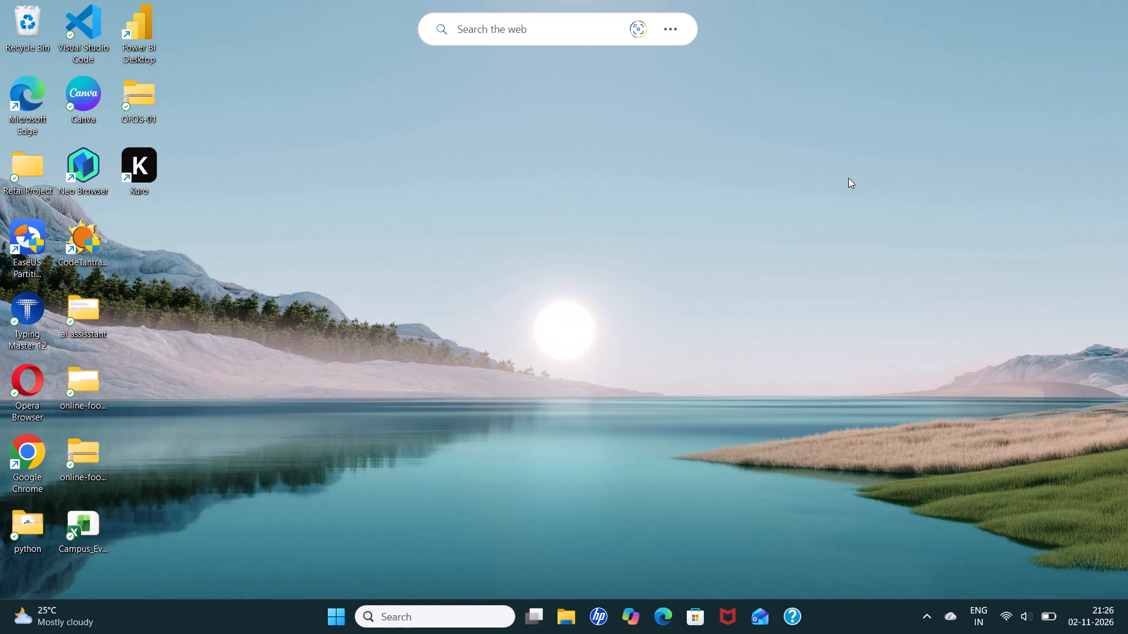
# Launch the Kuro application from the desktop.
pyautogui.doubleClick(148, 176)
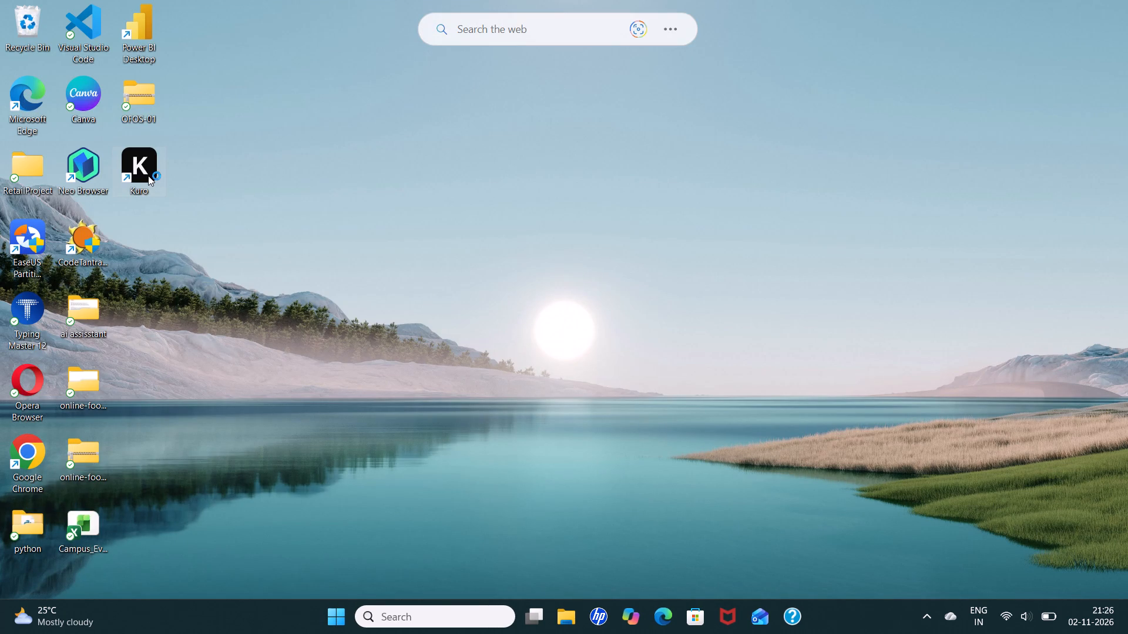